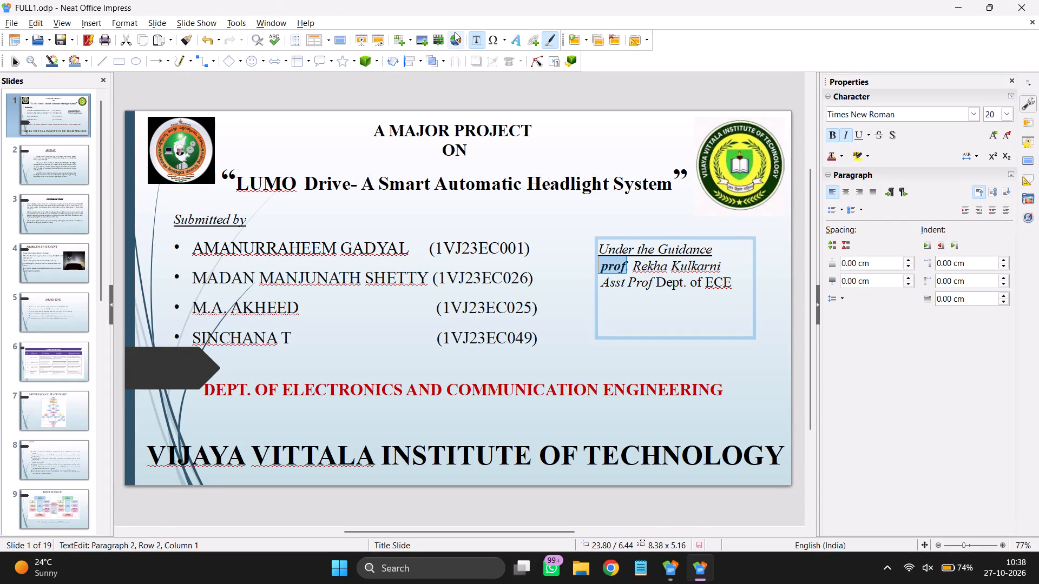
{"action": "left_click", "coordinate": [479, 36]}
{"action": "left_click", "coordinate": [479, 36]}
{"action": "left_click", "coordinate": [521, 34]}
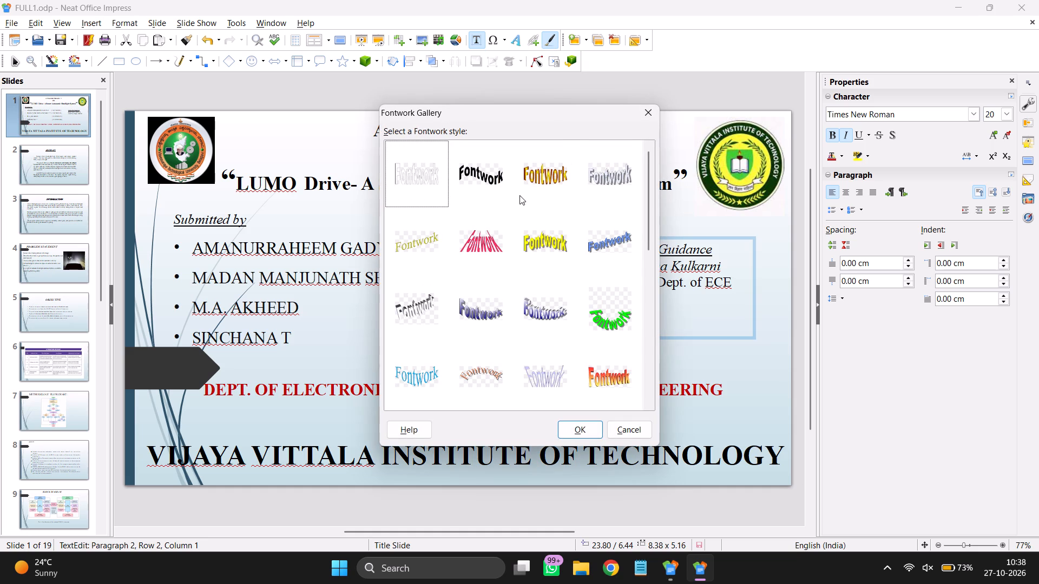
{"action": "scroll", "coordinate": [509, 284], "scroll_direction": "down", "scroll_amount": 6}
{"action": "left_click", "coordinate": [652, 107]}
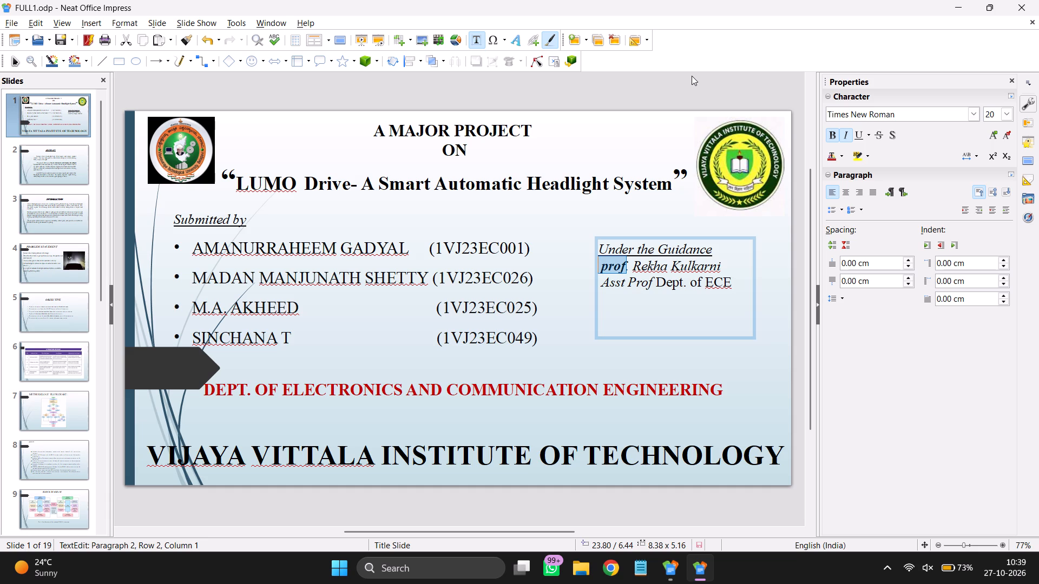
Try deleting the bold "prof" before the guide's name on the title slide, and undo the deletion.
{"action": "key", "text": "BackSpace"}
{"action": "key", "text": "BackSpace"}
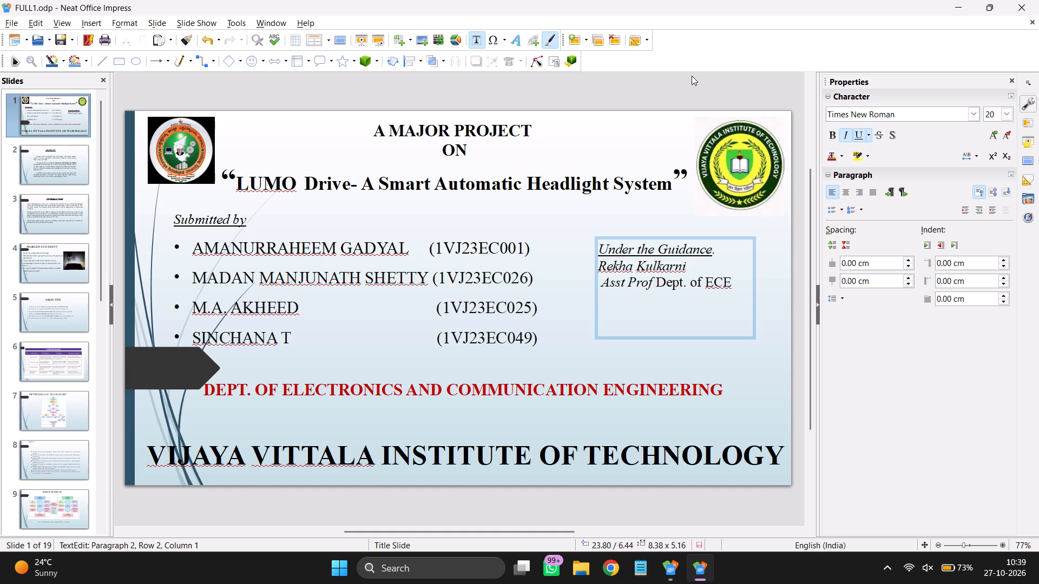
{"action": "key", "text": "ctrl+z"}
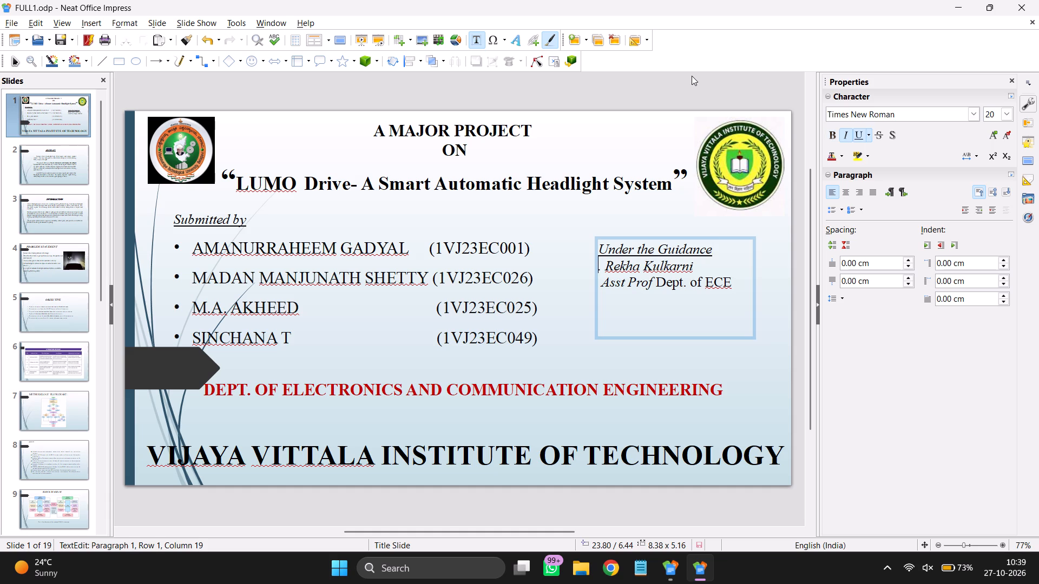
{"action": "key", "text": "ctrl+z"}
Delete the bold "prof" and its period before the guide's name under "Under the Guidance" on the title slide.
{"action": "key", "text": "BackSpace"}
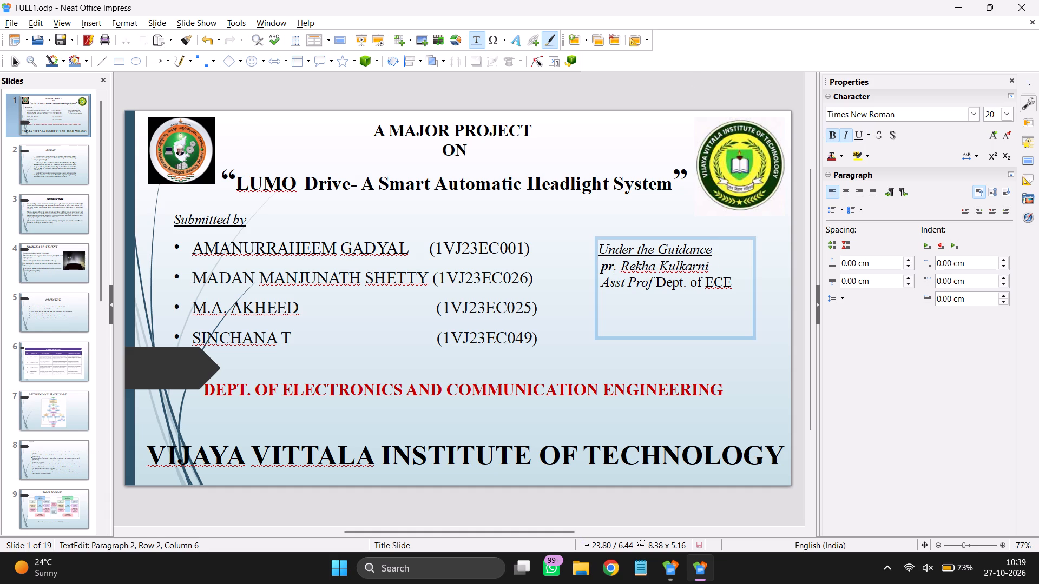
{"action": "key", "text": "BackSpace"}
{"action": "key", "text": "BackSpace"}
{"action": "key", "text": "BackSpace"}
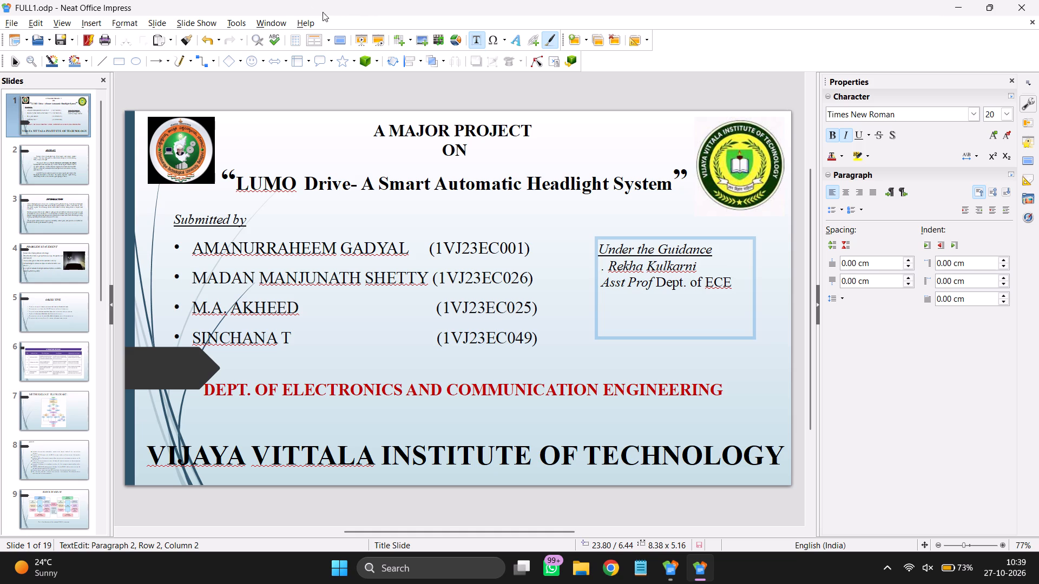
{"action": "left_click", "coordinate": [277, 35]}
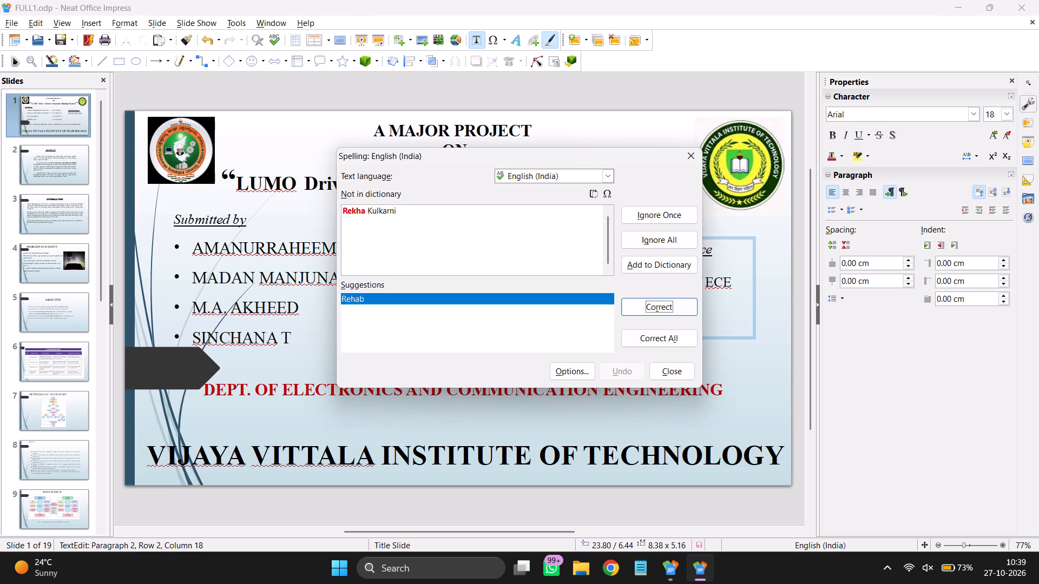
{"action": "left_click", "coordinate": [699, 161]}
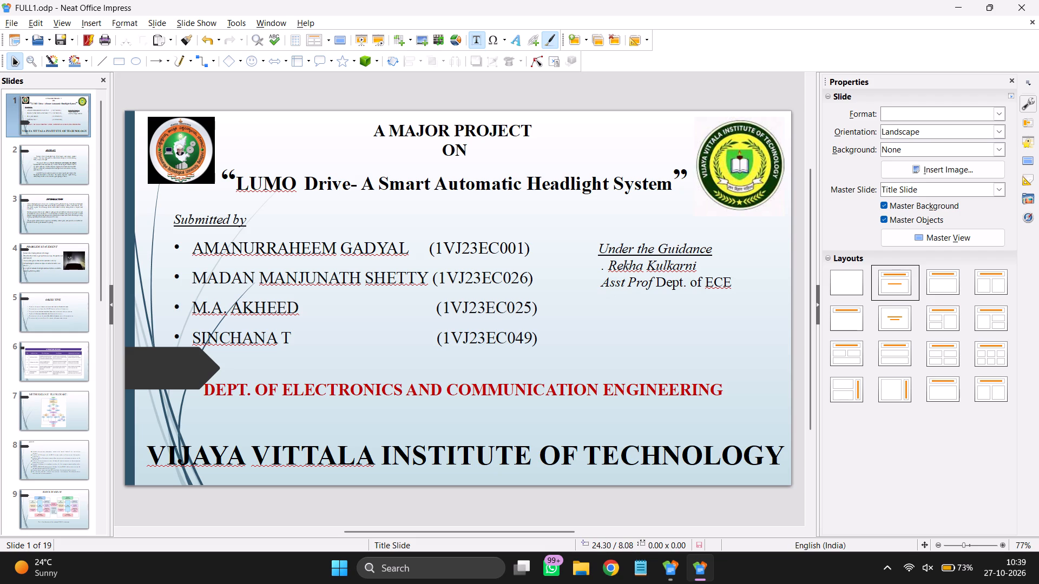
{"action": "left_click_drag", "start_coordinate": [603, 269], "coordinate": [597, 269]}
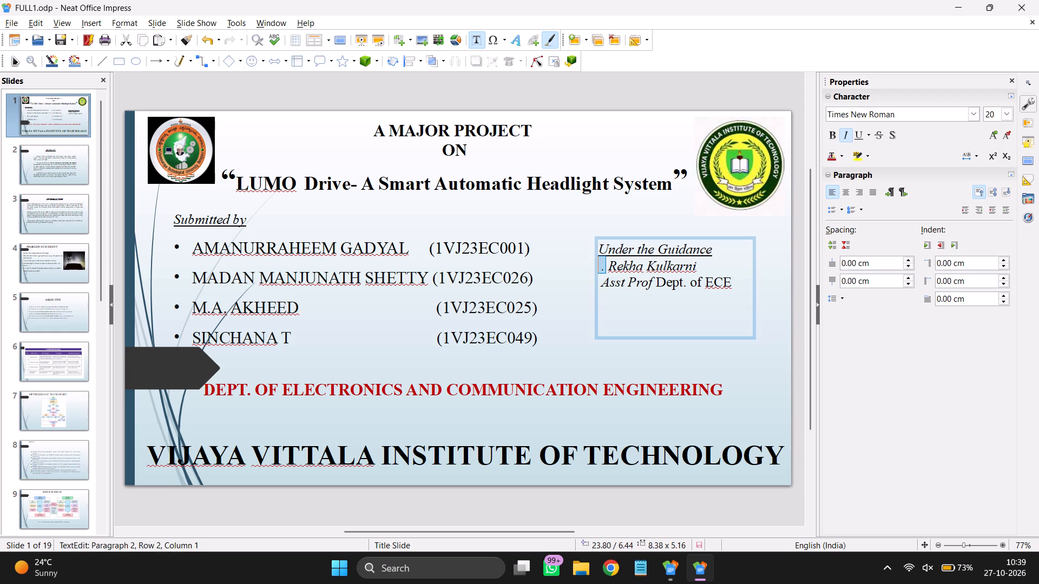
{"action": "key", "text": "BackSpace"}
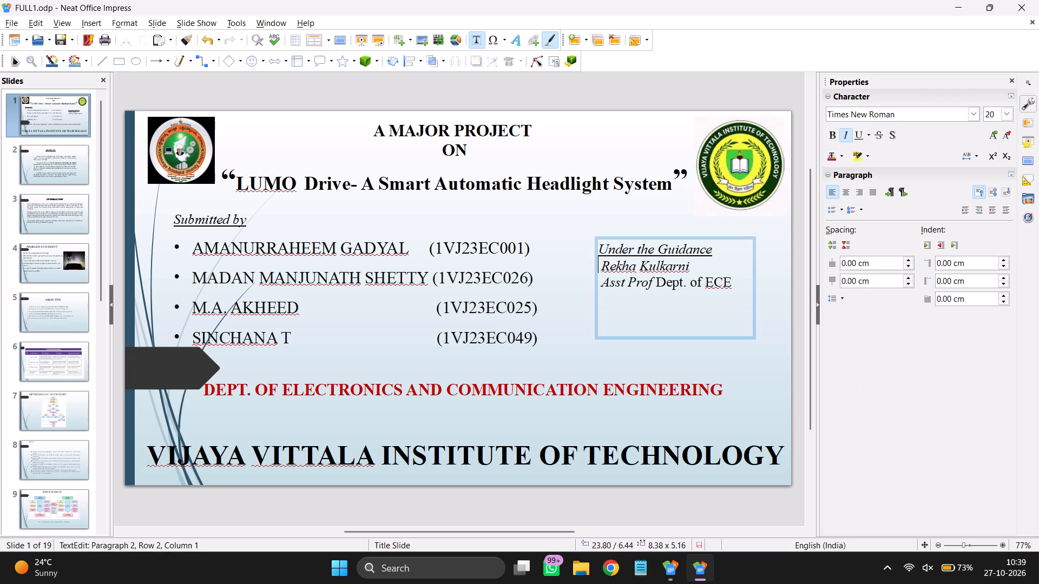
Indent the guide's name by two extra spaces and remove the leading space before "Asst Prof" in the guidance text box.
{"action": "key", "text": "space"}
{"action": "key", "text": "space"}
{"action": "key", "text": "space"}
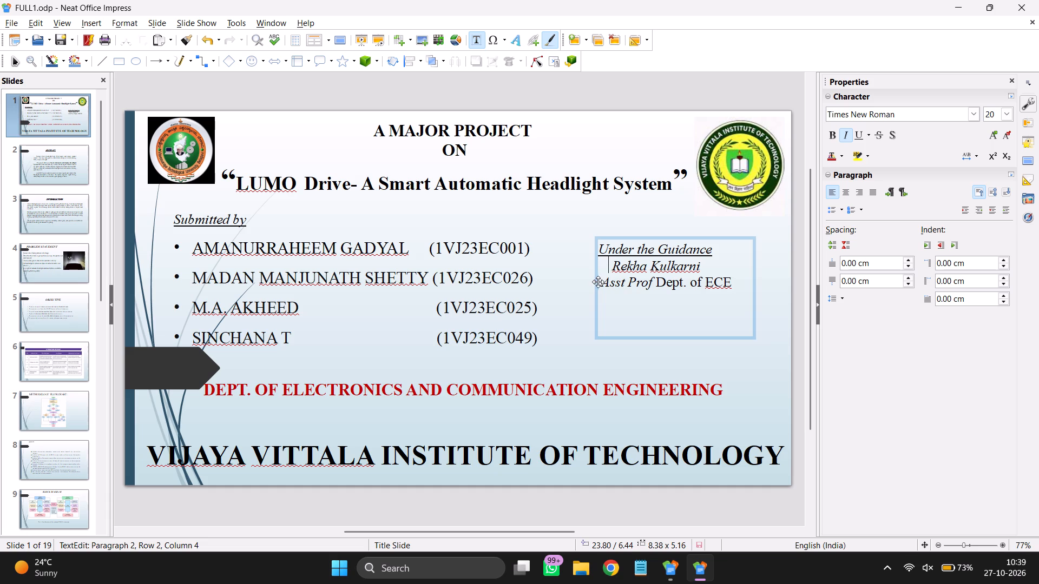
{"action": "key", "text": "BackSpace"}
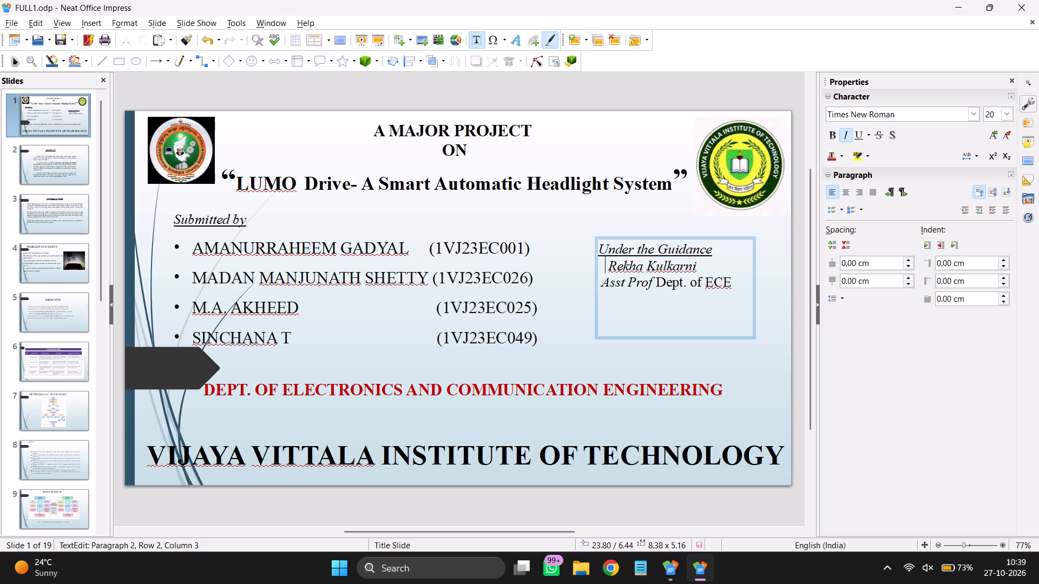
{"action": "left_click", "coordinate": [602, 287]}
{"action": "key", "text": "BackSpace"}
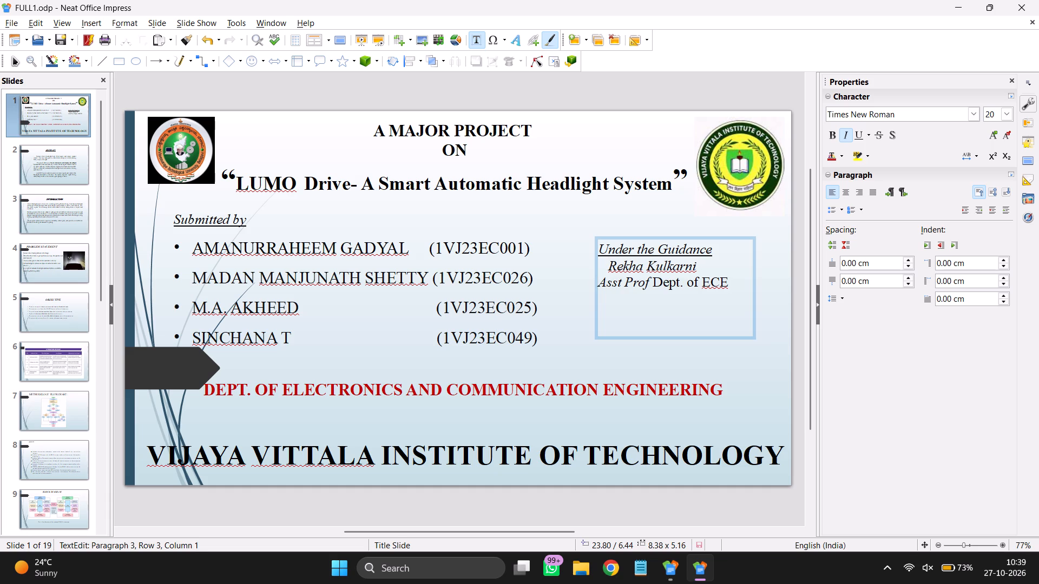
{"action": "left_click", "coordinate": [626, 316]}
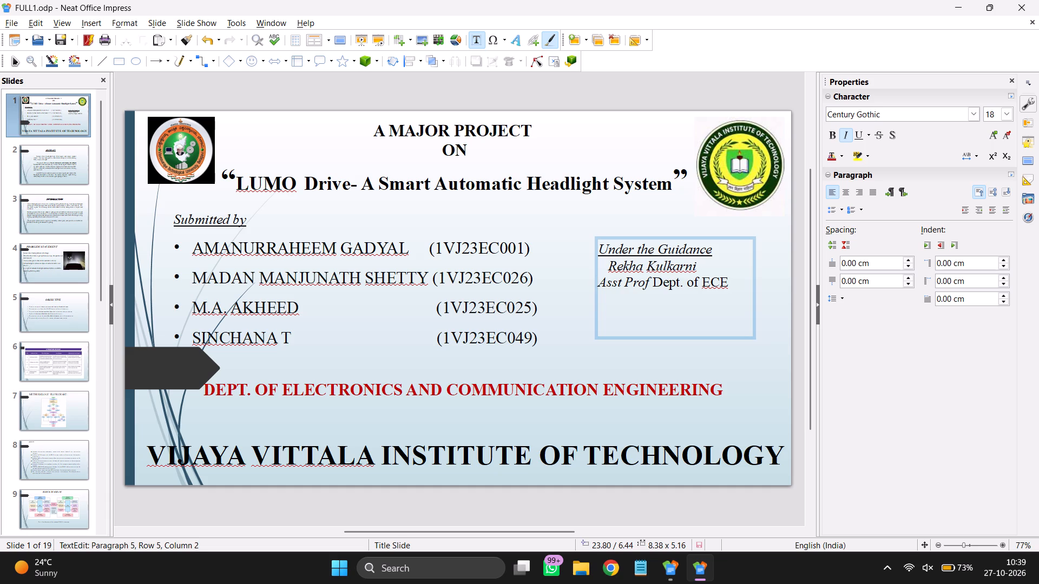
{"action": "left_click", "coordinate": [576, 165]}
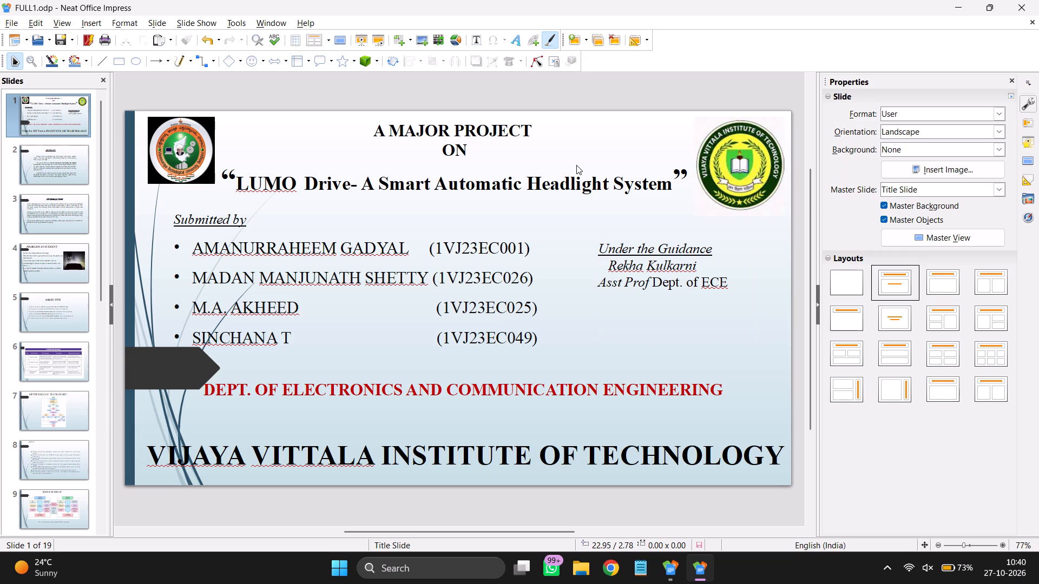
Save the presentation and dismiss the upgrade offer.
{"action": "key", "text": "ctrl+s"}
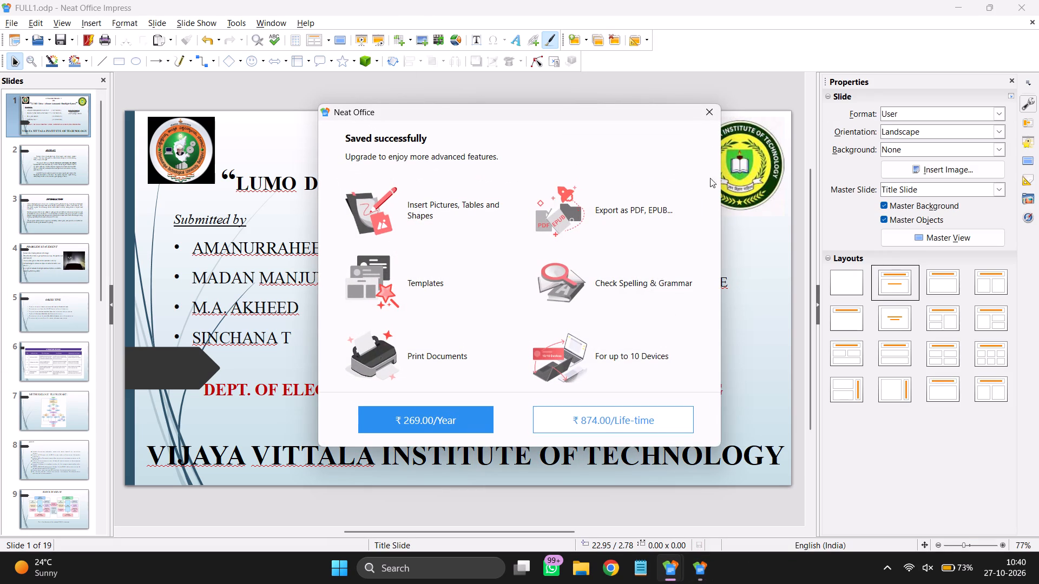
{"action": "left_click", "coordinate": [711, 112]}
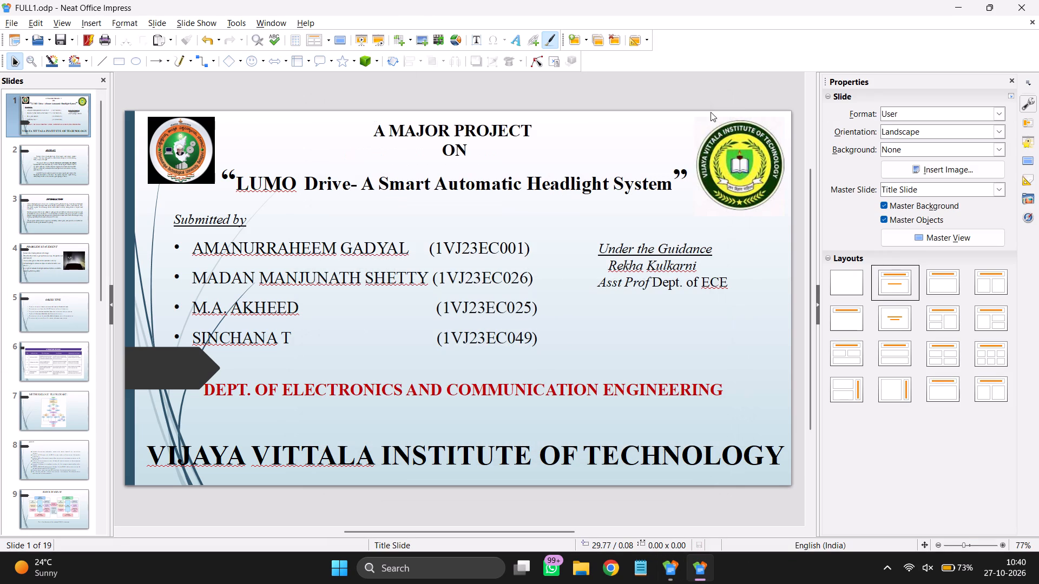
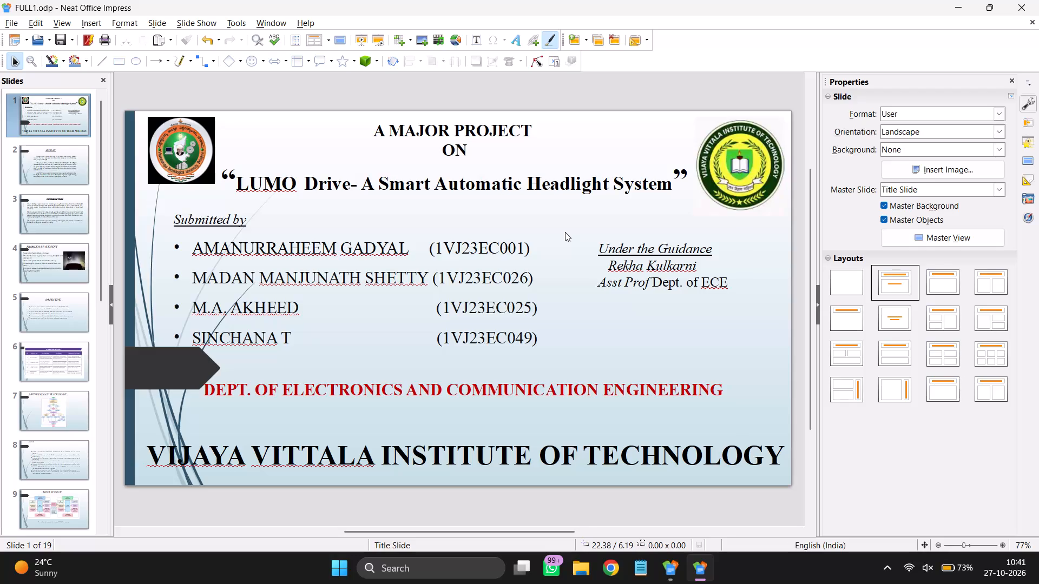
Start the slide show from the first slide, preview it up to the Problem Statement slide, and go back to the title slide.
{"action": "key", "text": "5"}
{"action": "left_click", "coordinate": [187, 18]}
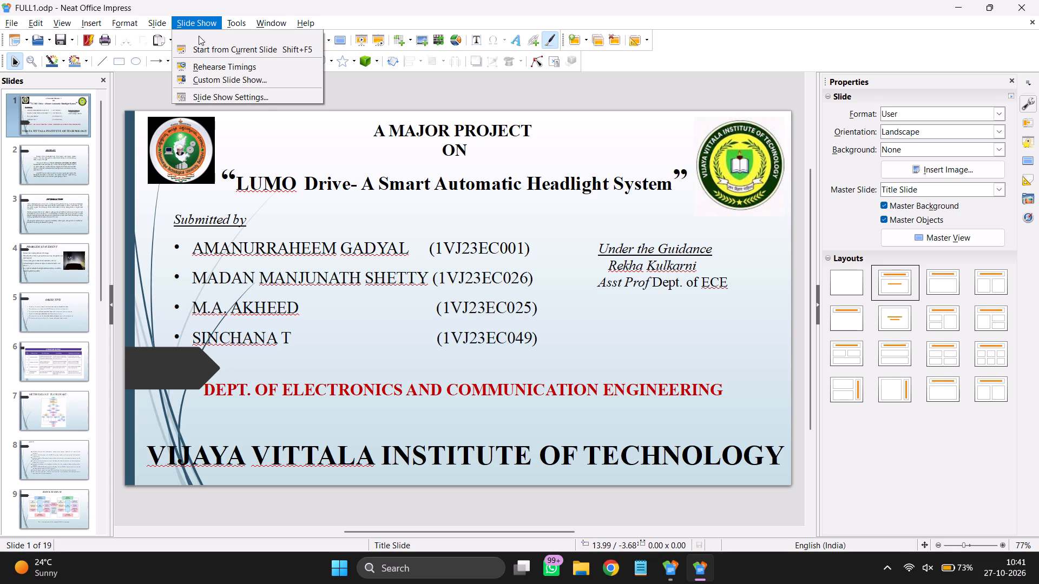
{"action": "left_click", "coordinate": [199, 36]}
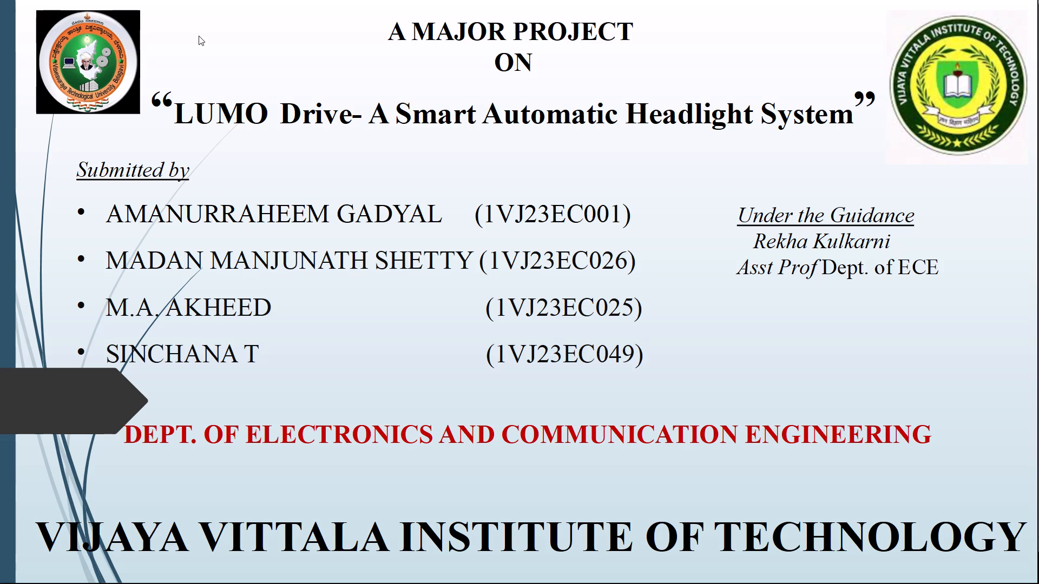
{"action": "left_click", "coordinate": [199, 36]}
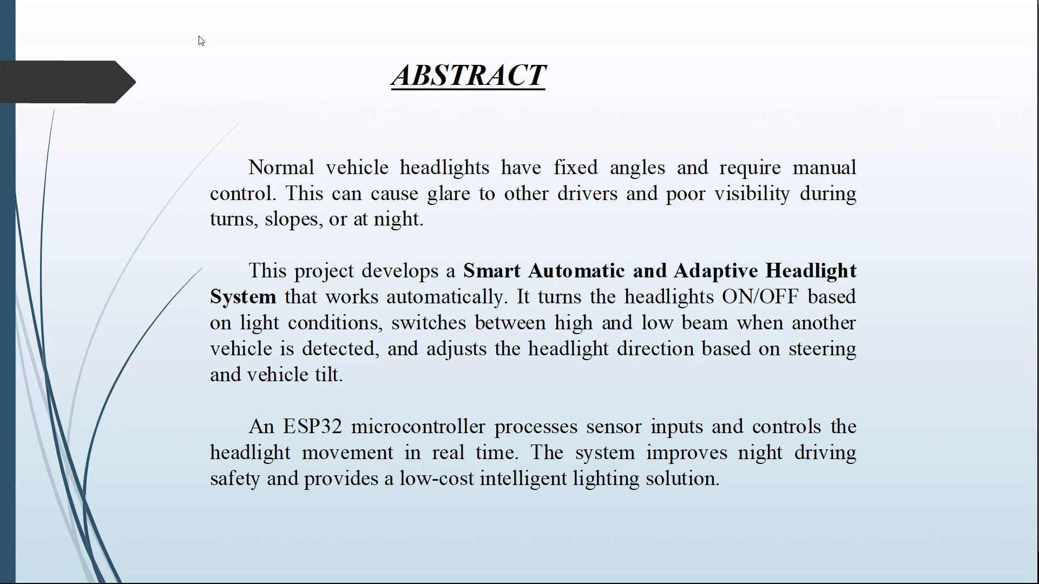
{"action": "left_click", "coordinate": [199, 36]}
{"action": "left_click", "coordinate": [199, 36]}
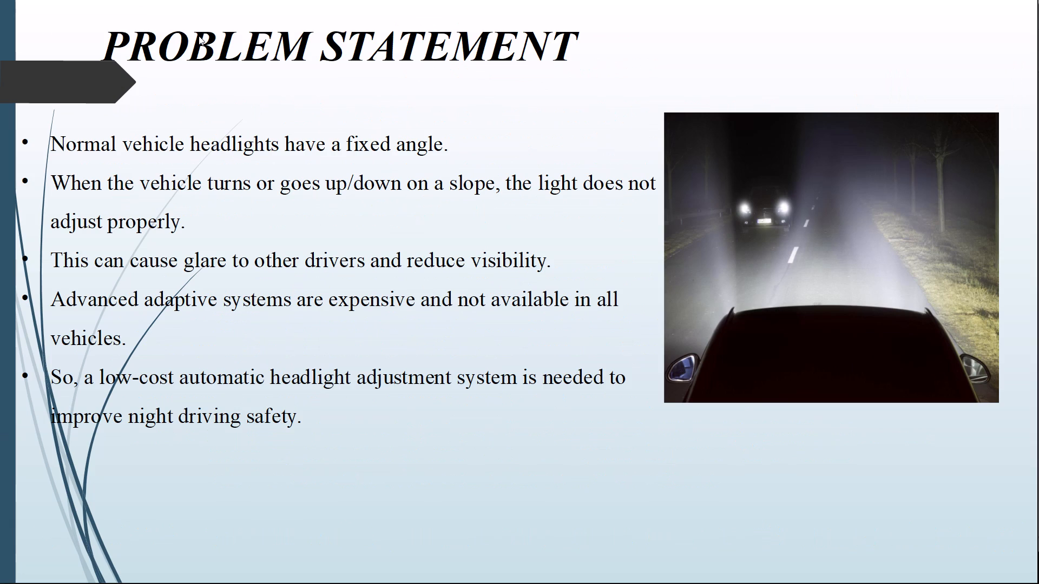
{"action": "key", "text": "Left"}
{"action": "key", "text": "Left"}
{"action": "key", "text": "Left"}
{"action": "key", "text": "Left"}
{"action": "key", "text": "Left"}
{"action": "key", "text": "Left"}
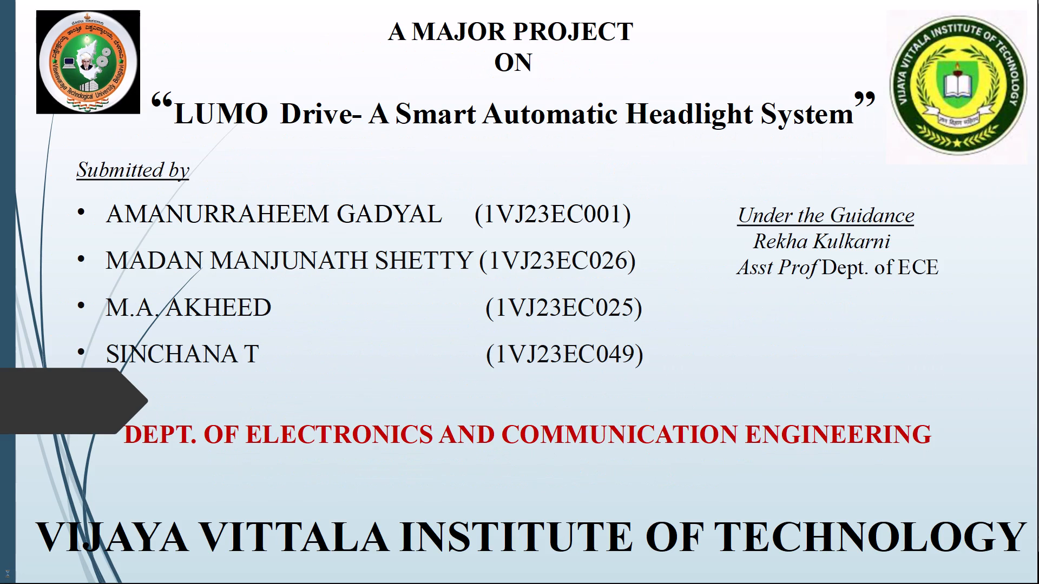
Review the slide show from the Abstract slide through to the References and closing slides.
{"action": "key", "text": "Right"}
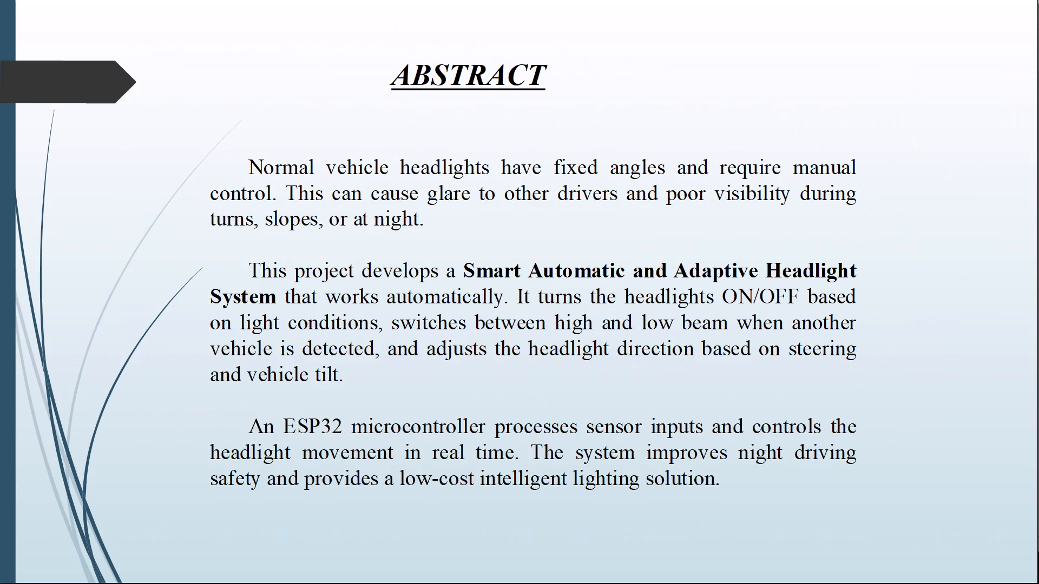
{"action": "key", "text": "Right"}
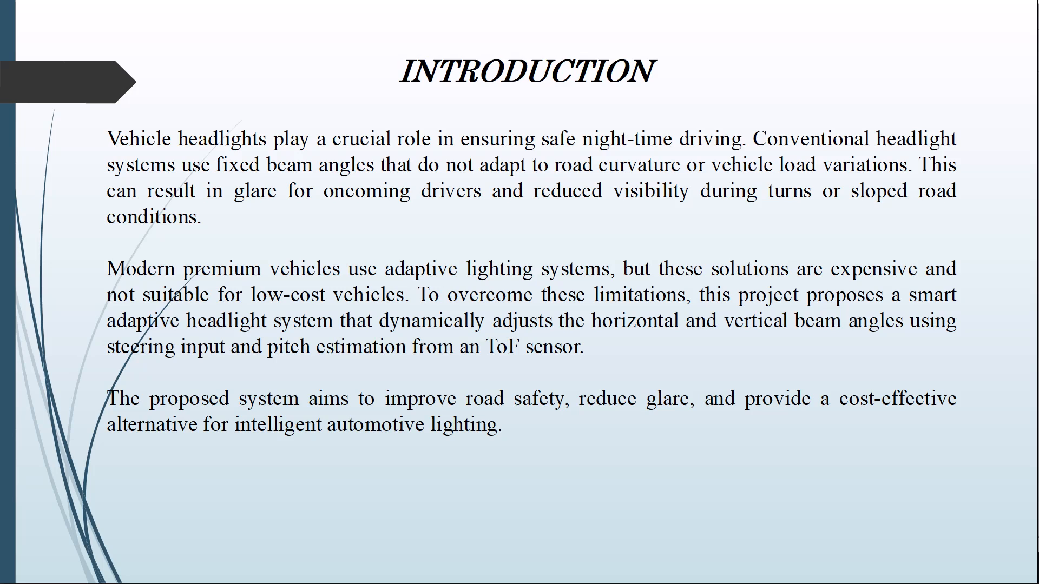
{"action": "key", "text": "Right"}
{"action": "key", "text": "Right"}
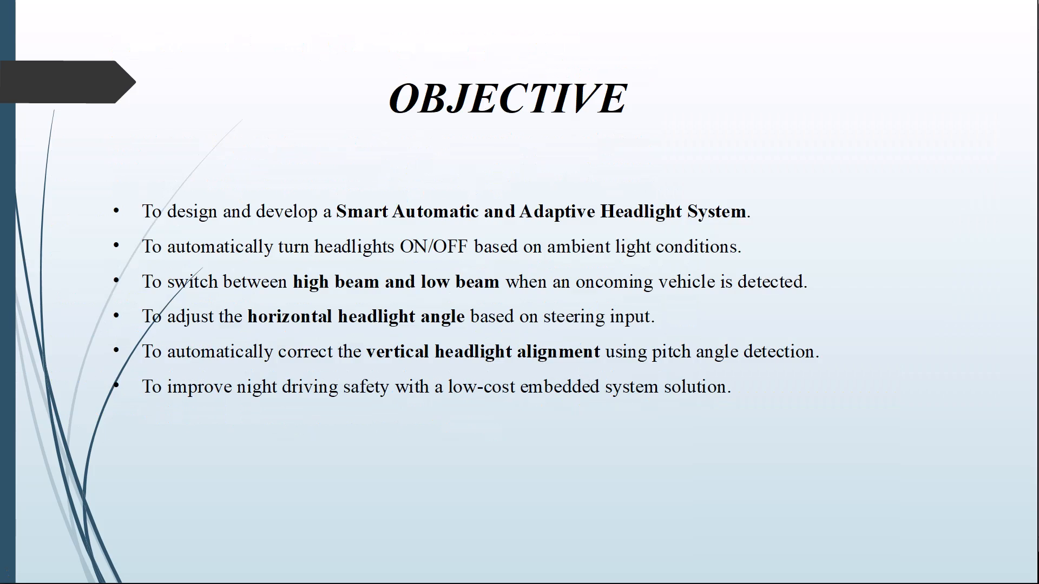
{"action": "key", "text": "Right"}
{"action": "key", "text": "Right"}
{"action": "key", "text": "Right"}
{"action": "key", "text": "Right"}
{"action": "key", "text": "Right"}
{"action": "key", "text": "Right"}
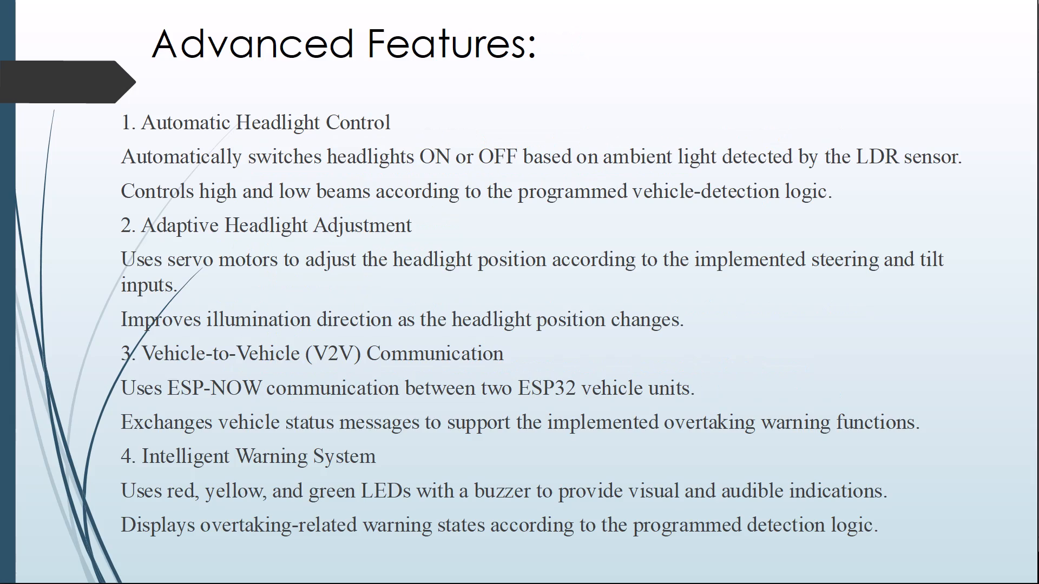
{"action": "key", "text": "Right"}
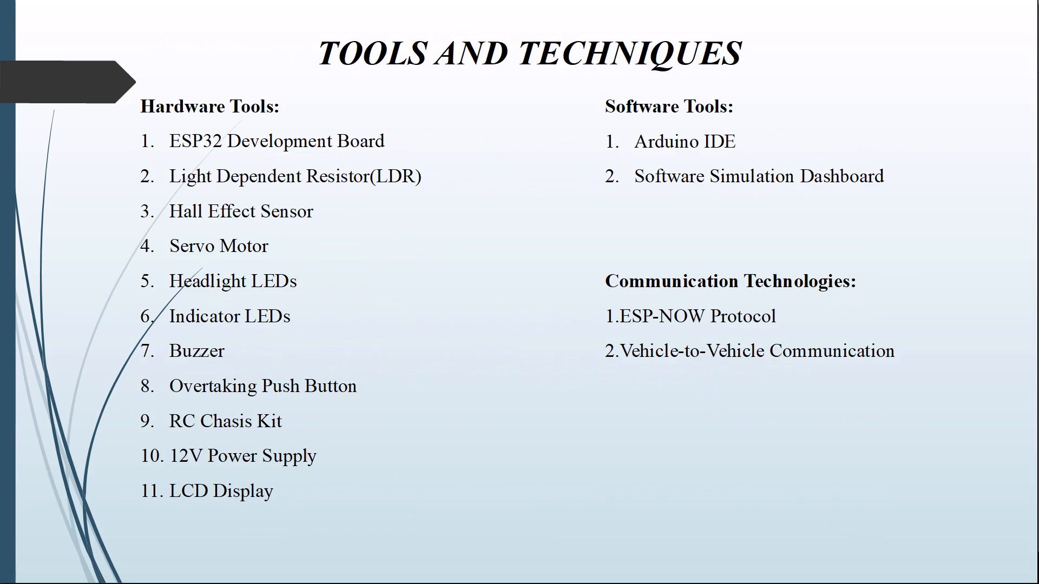
{"action": "key", "text": "Right"}
{"action": "key", "text": "Right"}
{"action": "key", "text": "Right"}
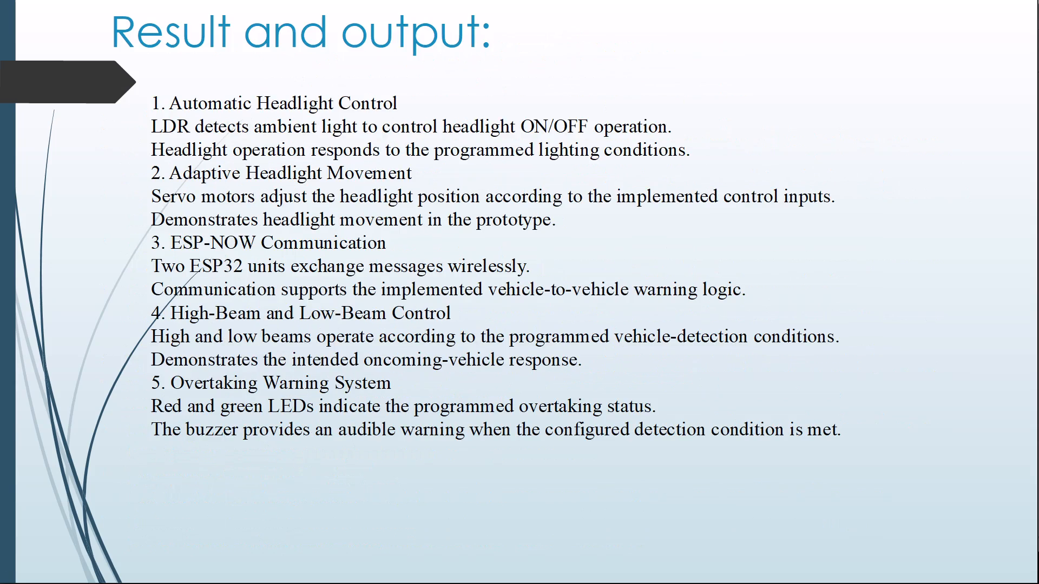
{"action": "key", "text": "Right"}
{"action": "key", "text": "Right"}
{"action": "key", "text": "Right"}
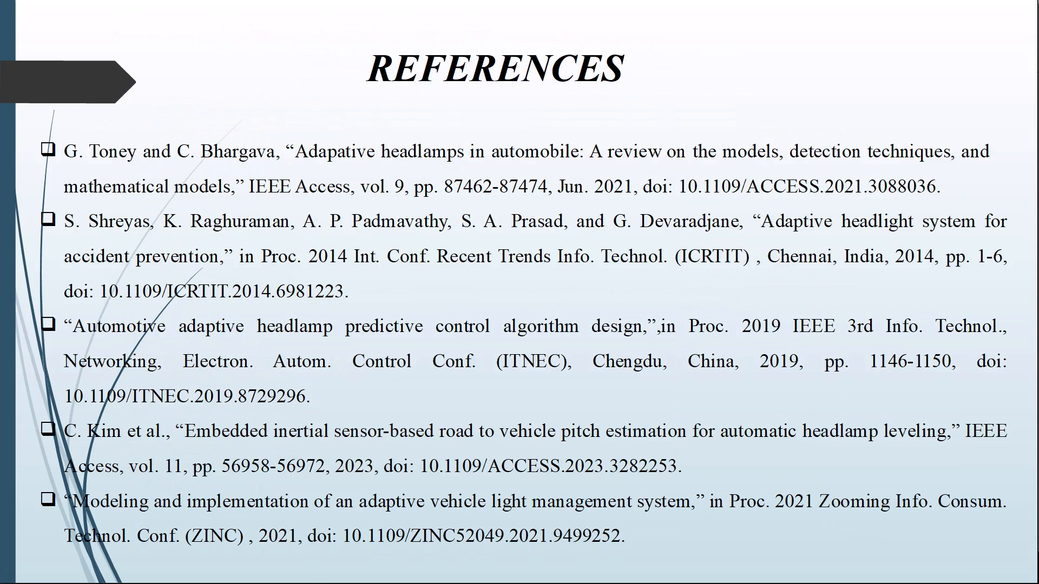
{"action": "key", "text": "Right"}
{"action": "key", "text": "Left"}
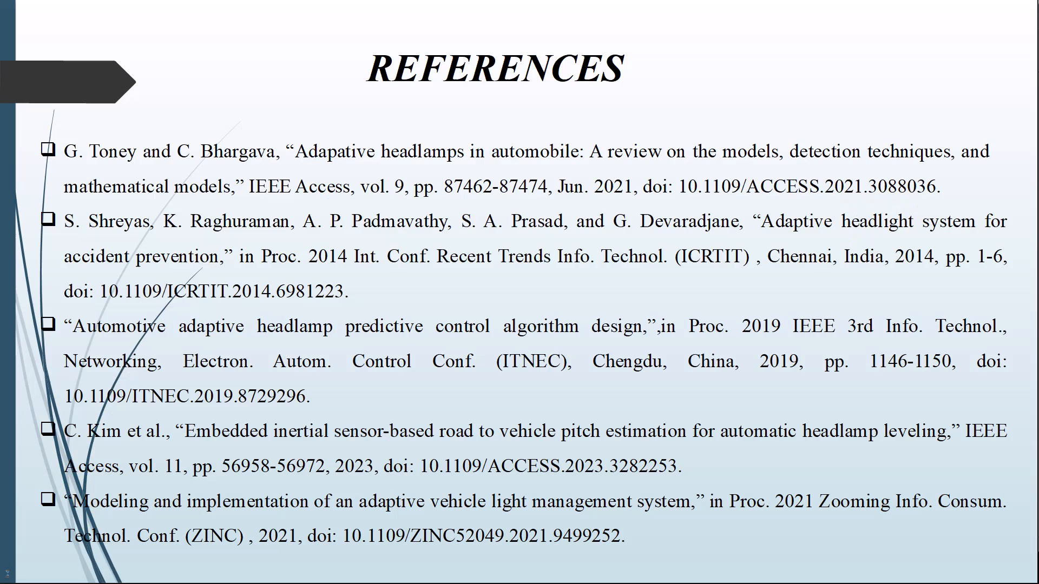
{"action": "key", "text": "Left"}
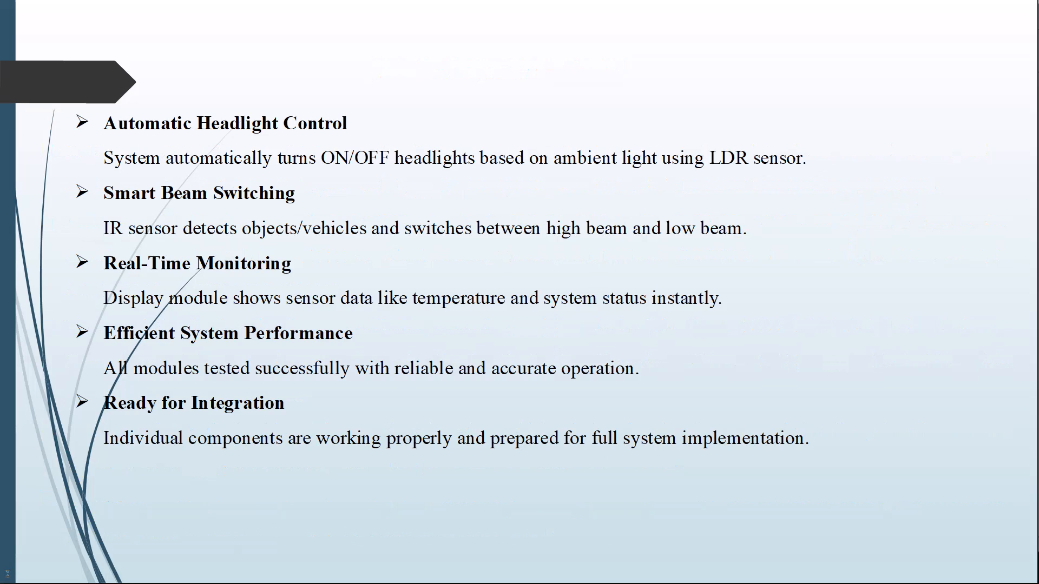
{"action": "key", "text": "Right"}
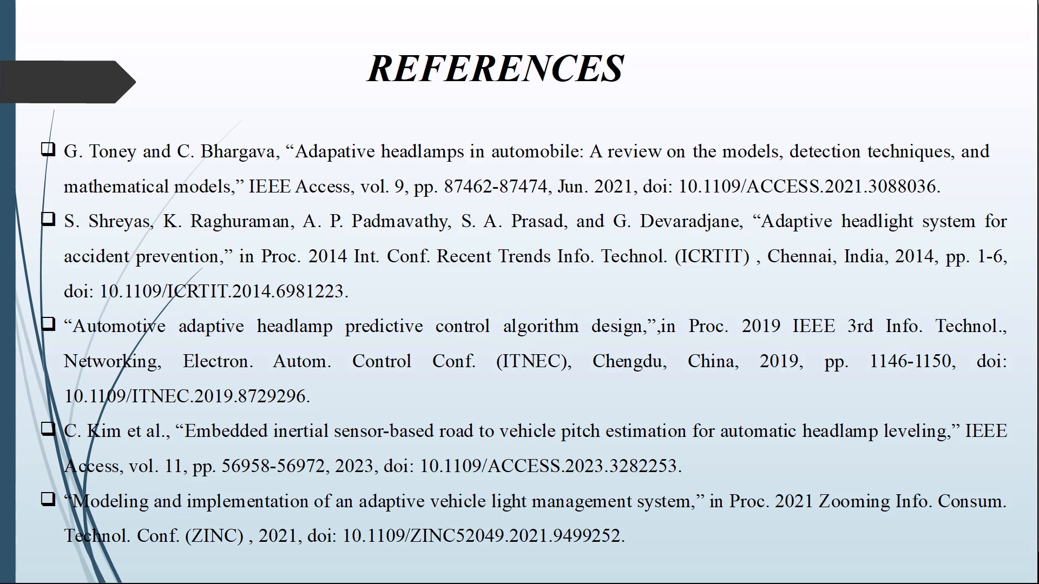
Review the slides backwards from References to Literature Review, return to the Methodology slide, and end the slide show there.
{"action": "key", "text": "Left"}
{"action": "key", "text": "Left"}
{"action": "key", "text": "Left"}
{"action": "key", "text": "Left"}
{"action": "key", "text": "Left"}
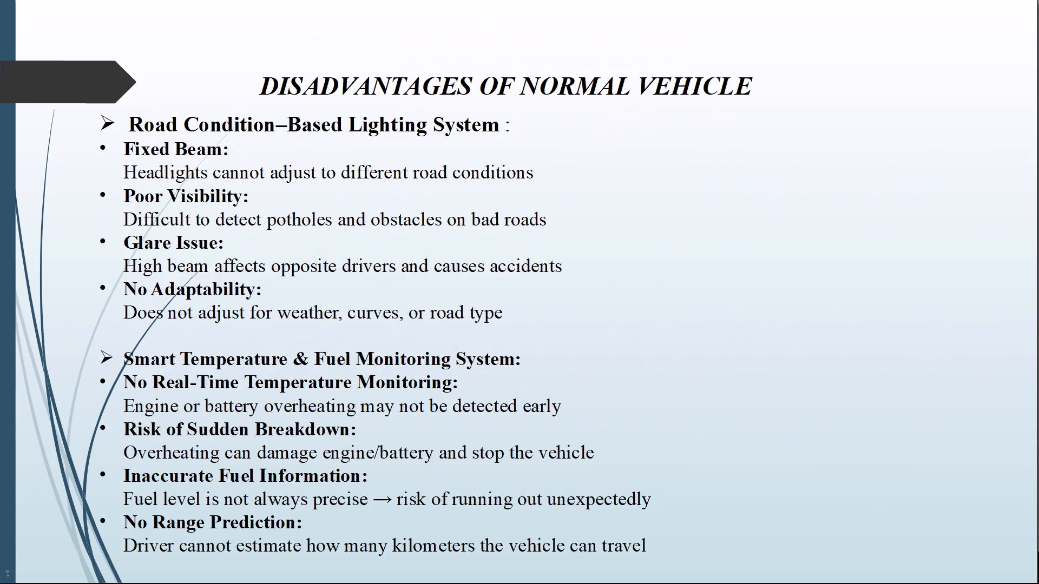
{"action": "key", "text": "Left"}
{"action": "key", "text": "Left"}
{"action": "key", "text": "Left"}
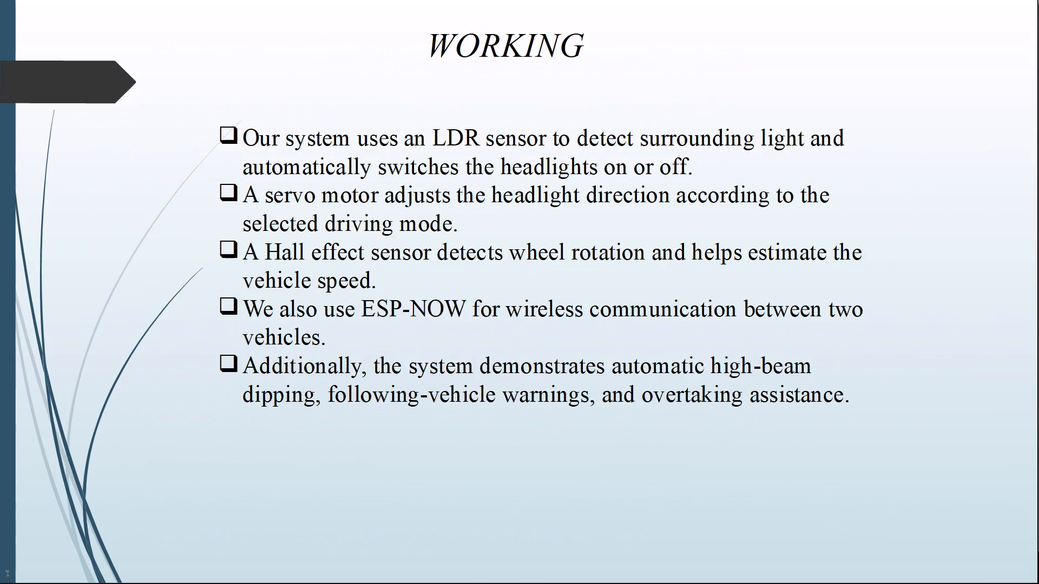
{"action": "key", "text": "Left"}
{"action": "key", "text": "Left"}
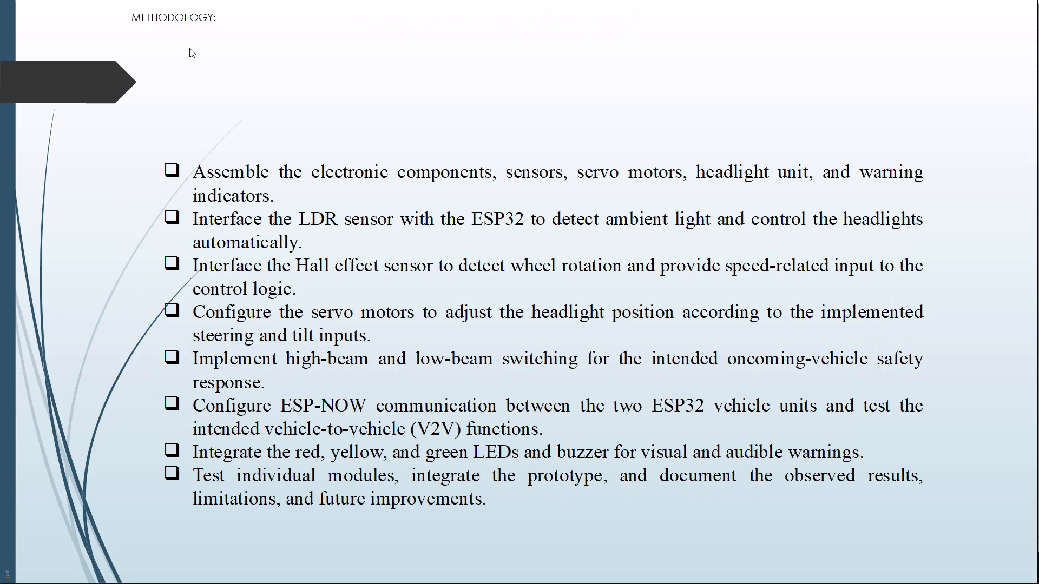
{"action": "key", "text": "Left"}
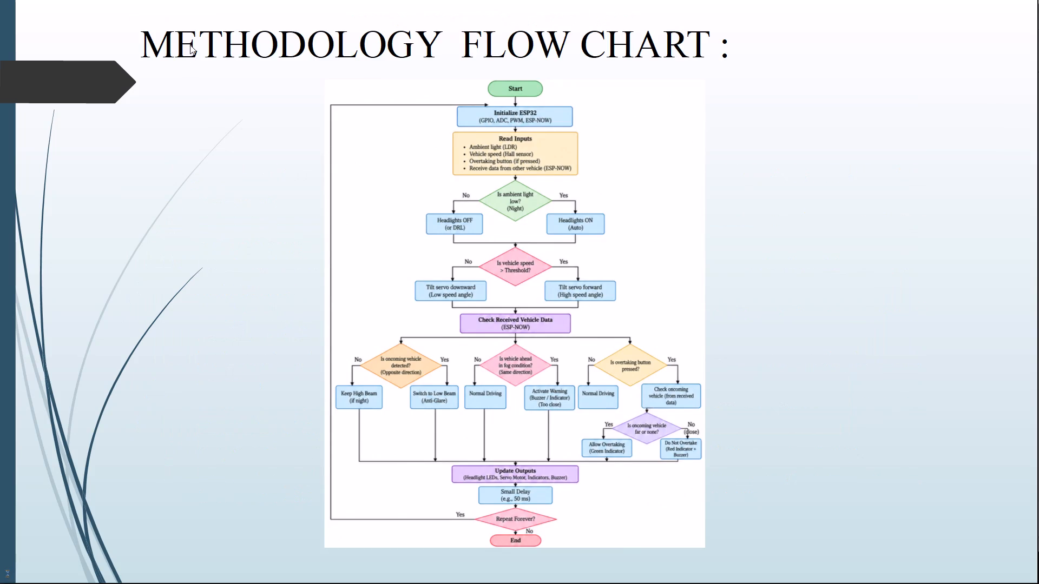
{"action": "key", "text": "Left"}
{"action": "left_click", "coordinate": [32, 155]}
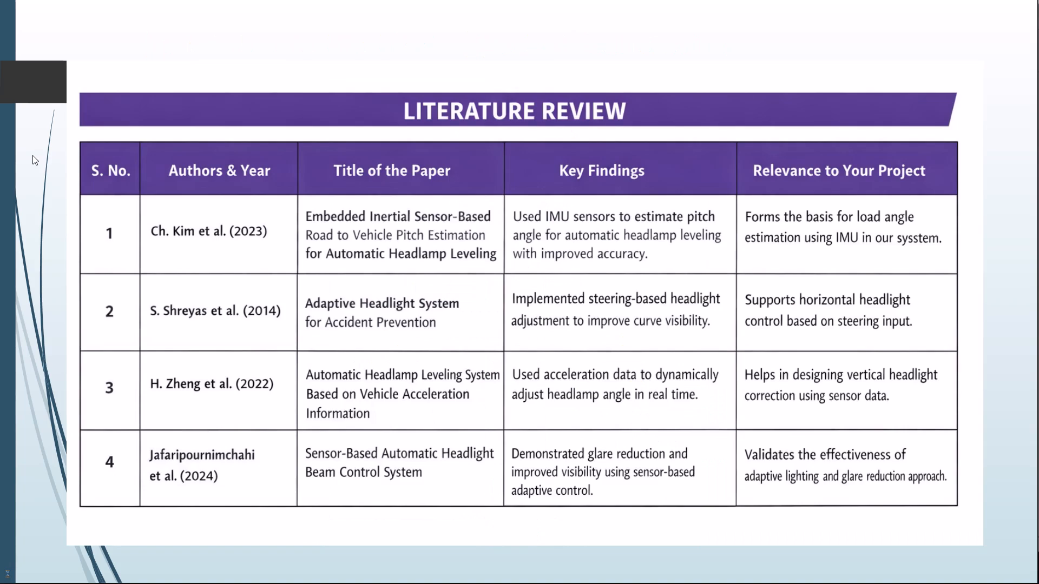
{"action": "left_click", "coordinate": [130, 199]}
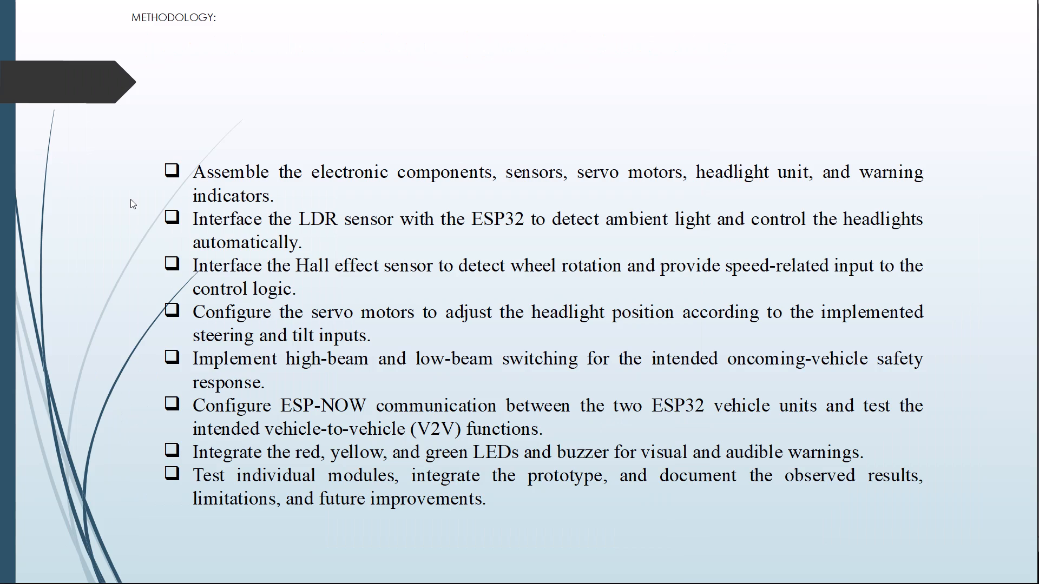
{"action": "key", "text": "Escape"}
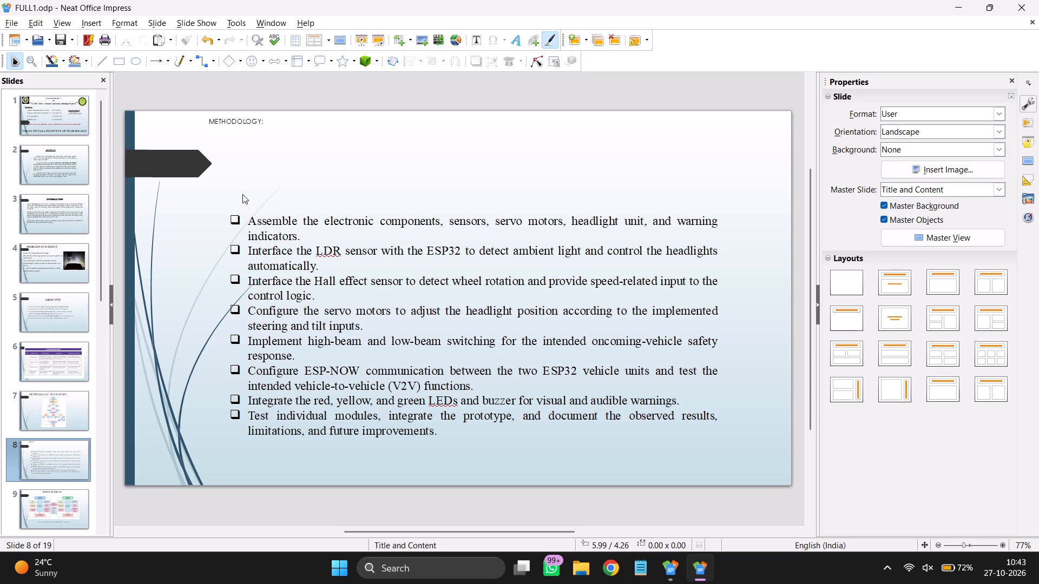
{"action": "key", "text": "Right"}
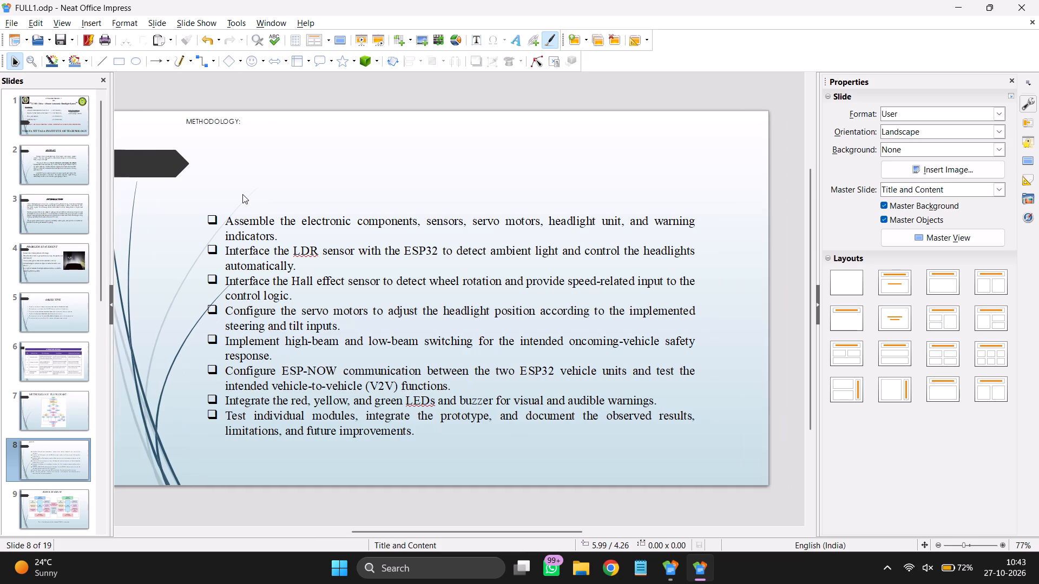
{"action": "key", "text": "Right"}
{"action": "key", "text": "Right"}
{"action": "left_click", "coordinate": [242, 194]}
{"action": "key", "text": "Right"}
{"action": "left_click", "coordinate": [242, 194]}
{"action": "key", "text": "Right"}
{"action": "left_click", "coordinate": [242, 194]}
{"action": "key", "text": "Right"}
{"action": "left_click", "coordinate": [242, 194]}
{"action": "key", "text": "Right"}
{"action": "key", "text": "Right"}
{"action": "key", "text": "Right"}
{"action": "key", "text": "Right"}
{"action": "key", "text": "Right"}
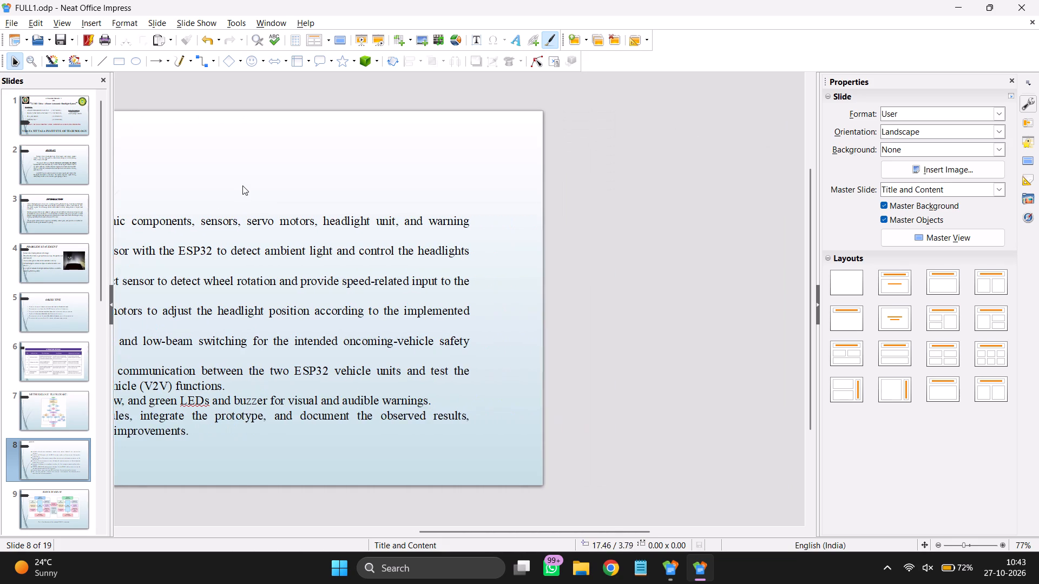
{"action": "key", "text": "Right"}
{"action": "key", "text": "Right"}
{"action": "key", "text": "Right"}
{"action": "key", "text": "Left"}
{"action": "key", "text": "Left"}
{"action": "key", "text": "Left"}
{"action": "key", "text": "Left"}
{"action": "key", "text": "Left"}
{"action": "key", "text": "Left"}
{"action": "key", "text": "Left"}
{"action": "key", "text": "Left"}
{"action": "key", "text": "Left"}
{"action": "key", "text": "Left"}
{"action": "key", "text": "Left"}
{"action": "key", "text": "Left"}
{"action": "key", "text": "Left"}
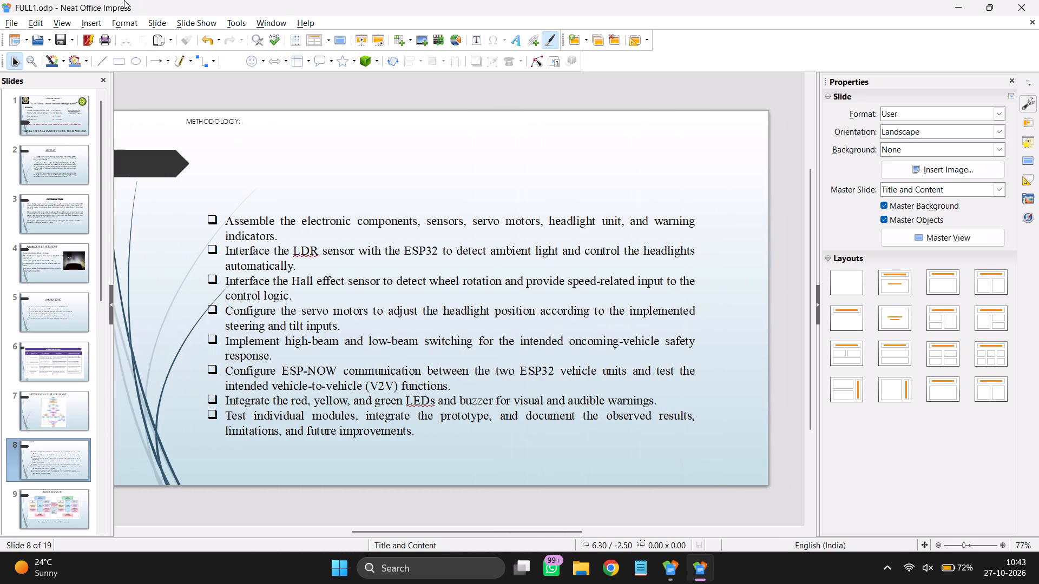
Examine the OUTPUT photo on slide 16 and the "Result and output" text on slide 15 in the editing view.
{"action": "scroll", "coordinate": [41, 219], "scroll_direction": "down", "scroll_amount": 4}
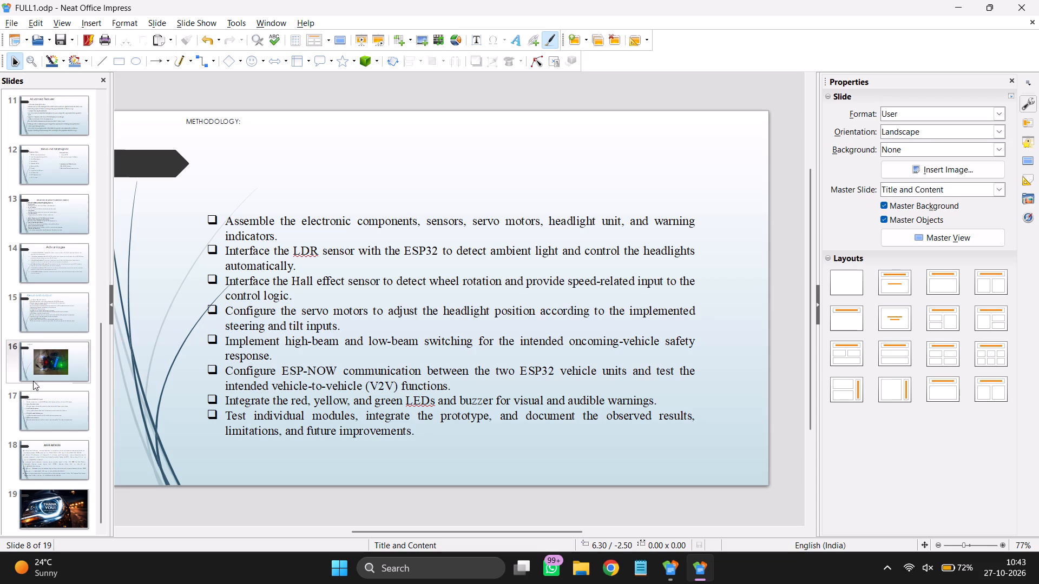
{"action": "left_click", "coordinate": [36, 371]}
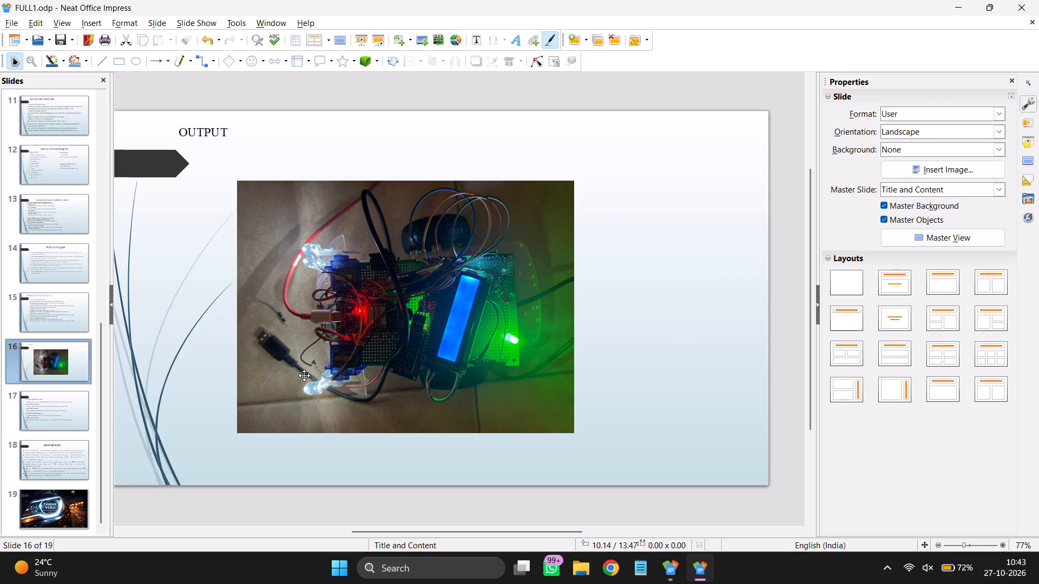
{"action": "scroll", "coordinate": [304, 375], "scroll_direction": "right", "scroll_amount": 1}
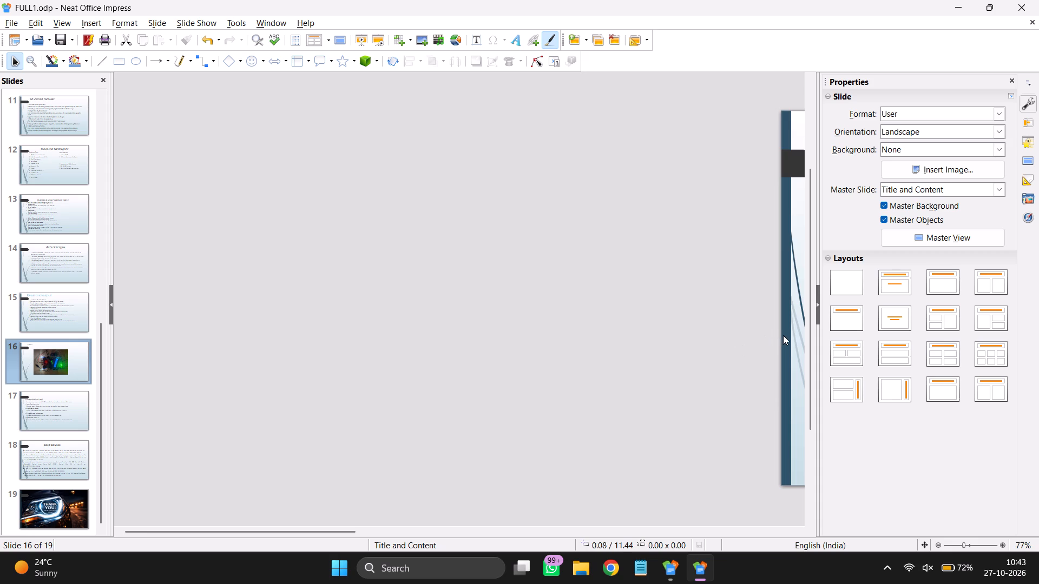
{"action": "scroll", "coordinate": [783, 335], "scroll_direction": "left", "scroll_amount": 1}
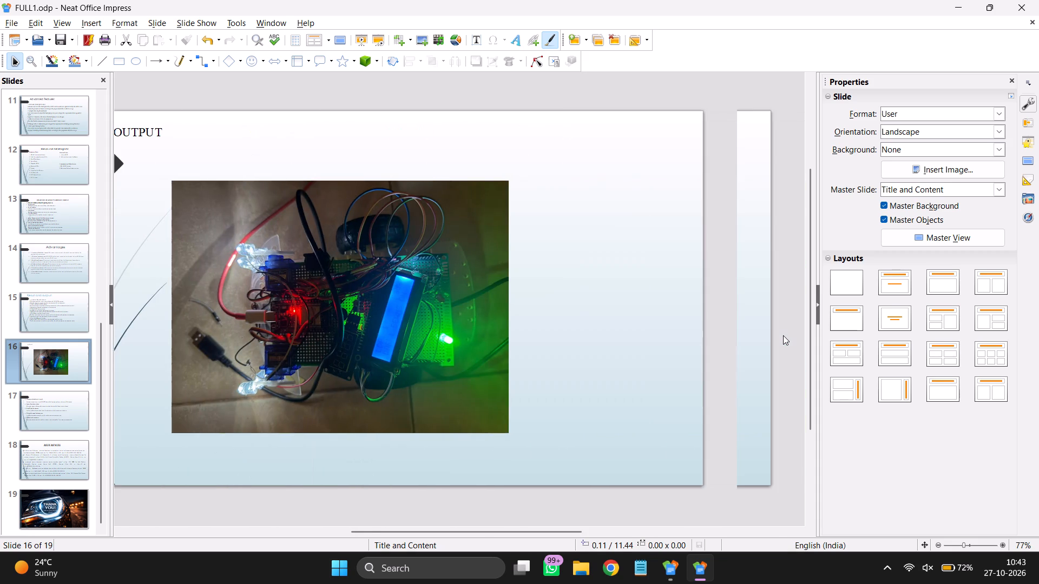
{"action": "scroll", "coordinate": [783, 335], "scroll_direction": "left", "scroll_amount": 3}
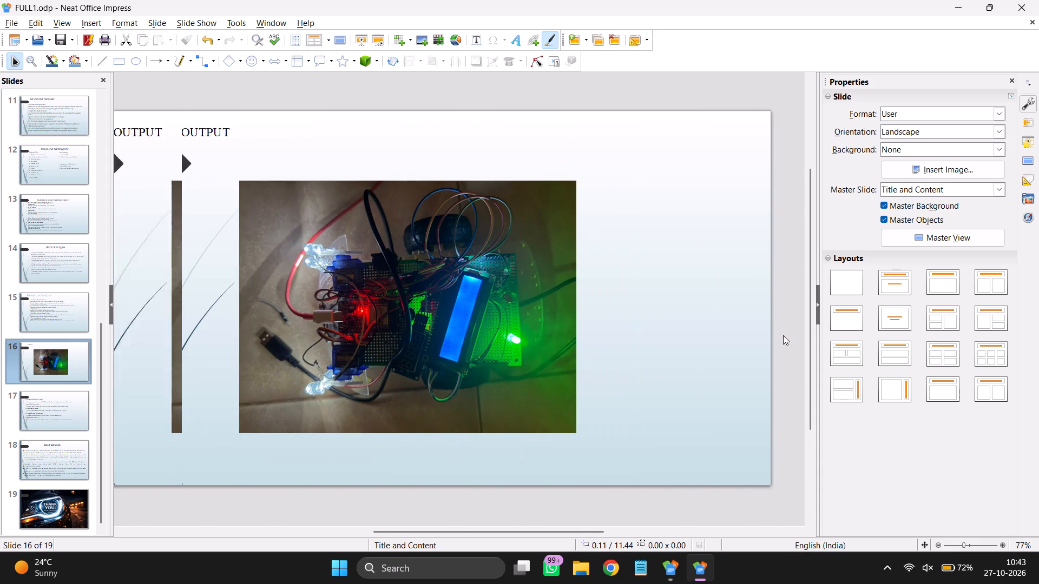
{"action": "scroll", "coordinate": [783, 335], "scroll_direction": "left", "scroll_amount": 3}
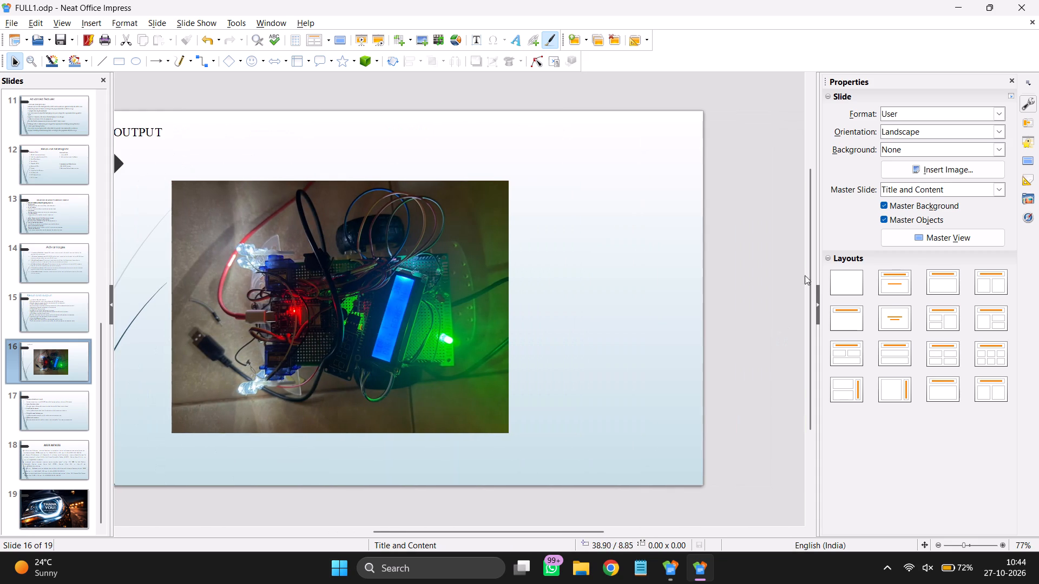
{"action": "left_click", "coordinate": [716, 266]}
{"action": "left_click", "coordinate": [652, 247]}
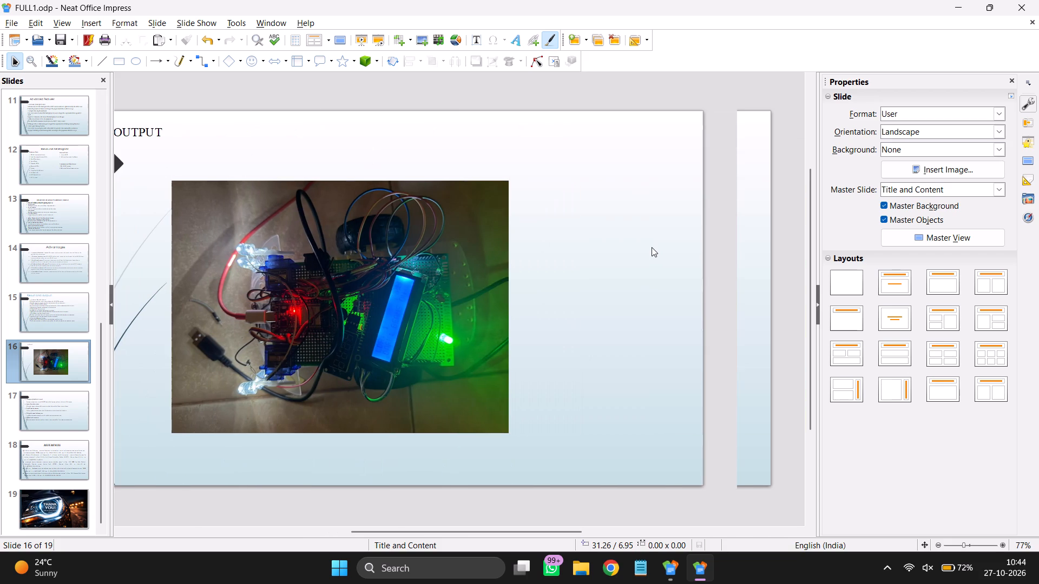
{"action": "left_click", "coordinate": [70, 320]}
{"action": "left_click", "coordinate": [63, 355]}
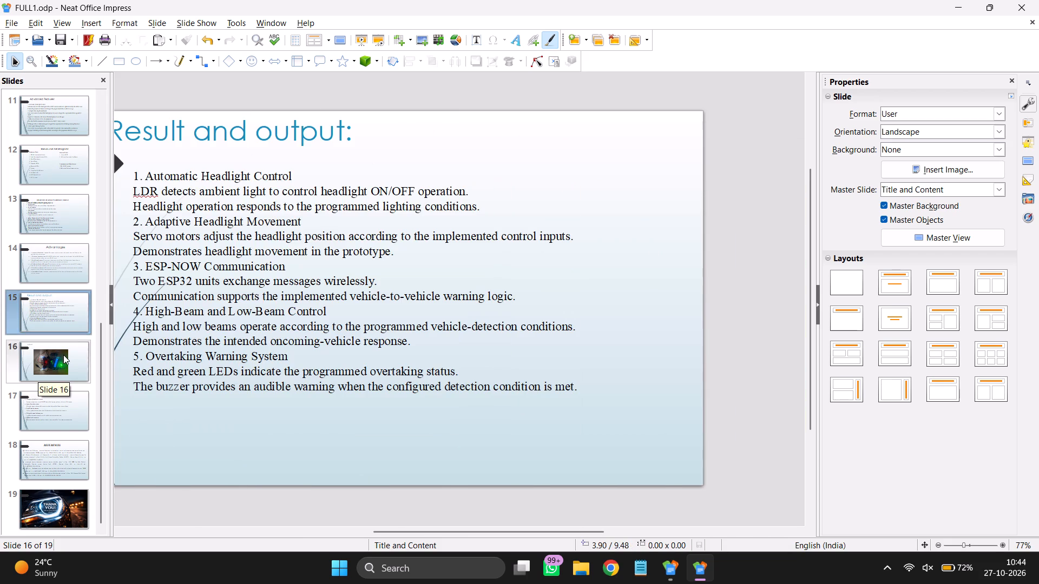
{"action": "scroll", "coordinate": [182, 173], "scroll_direction": "down", "scroll_amount": 3, "text": "ctrl"}
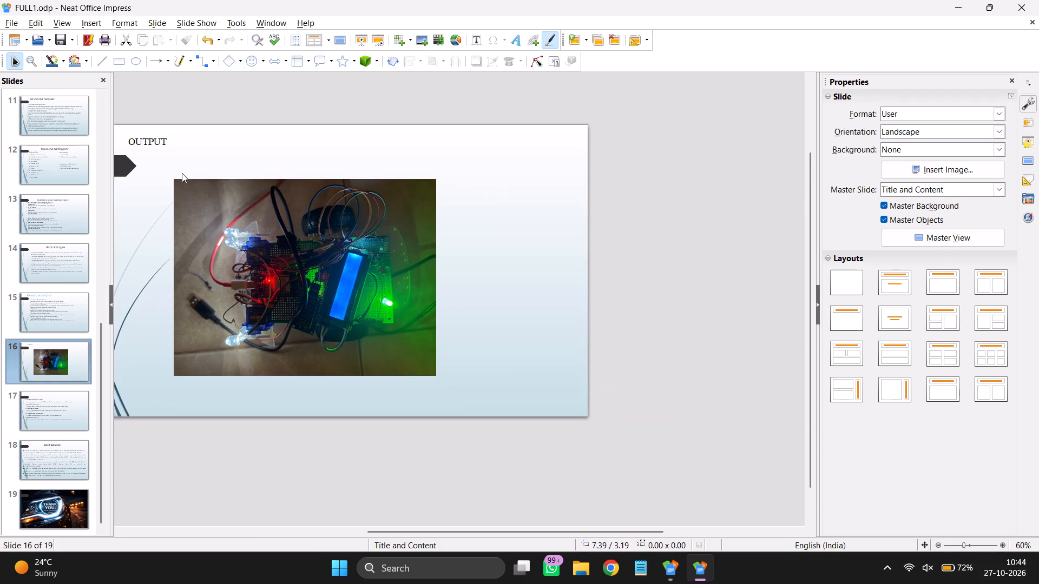
Undo the last two edits made to the guide's details on the title slide.
{"action": "scroll", "coordinate": [182, 173], "scroll_direction": "up", "scroll_amount": 1, "text": "ctrl"}
{"action": "key", "text": "ctrl+shift+z"}
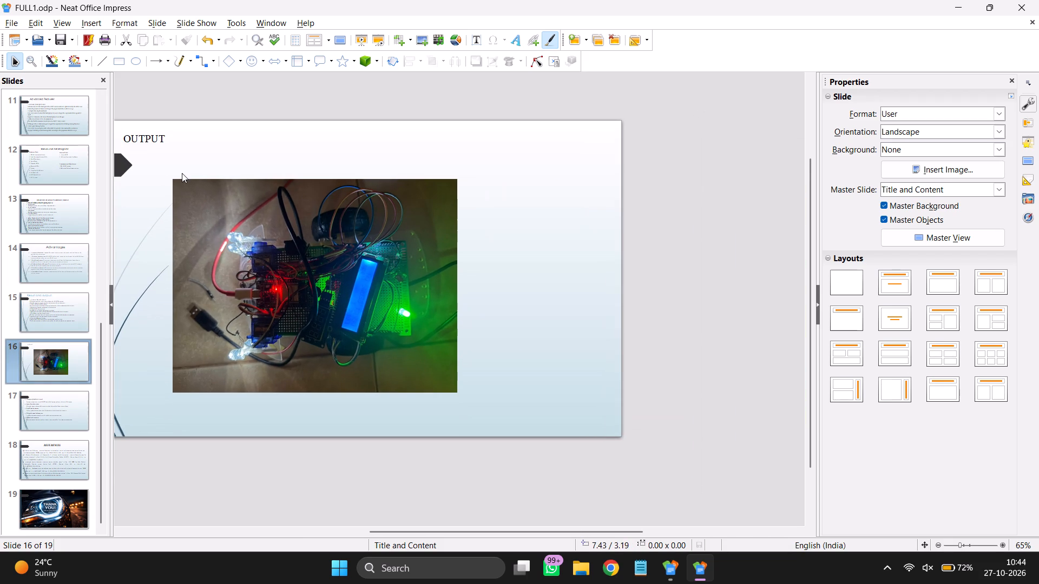
{"action": "key", "text": "ctrl+z"}
{"action": "key", "text": "ctrl+z"}
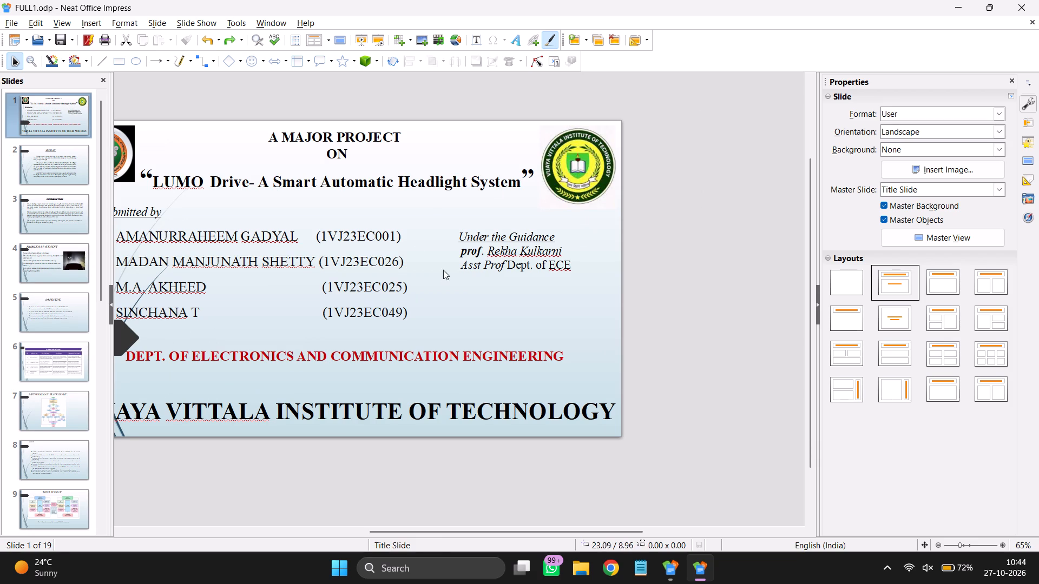
Delete the "prof." prefix in front of the guide's name on the title slide.
{"action": "left_click", "coordinate": [480, 249]}
{"action": "key", "text": "BackSpace"}
{"action": "key", "text": "BackSpace"}
{"action": "key", "text": "BackSpace"}
{"action": "key", "text": "BackSpace"}
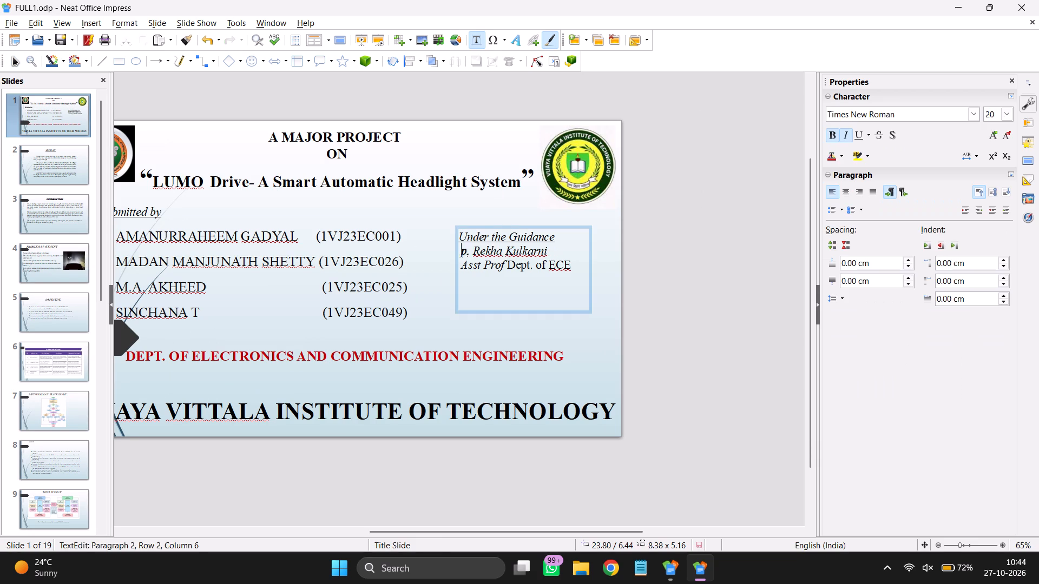
{"action": "key", "text": "Right"}
{"action": "key", "text": "BackSpace"}
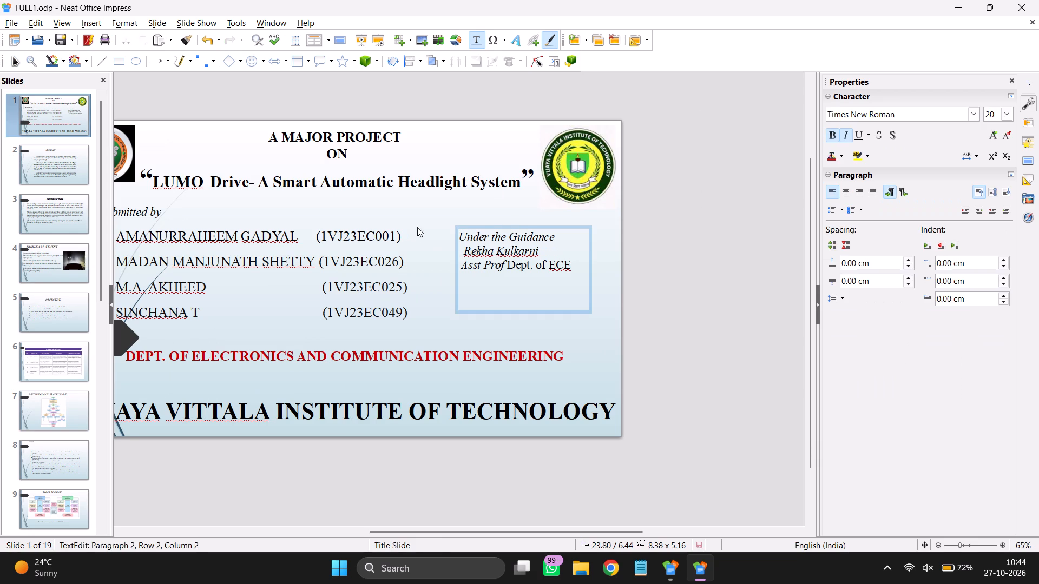
{"action": "left_click", "coordinate": [424, 224]}
{"action": "left_click", "coordinate": [707, 114]}
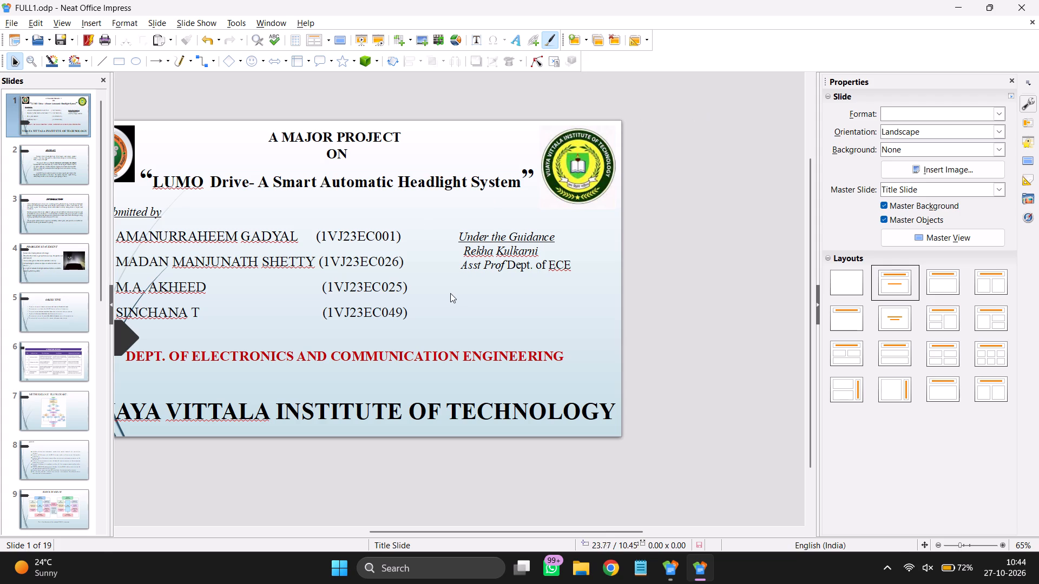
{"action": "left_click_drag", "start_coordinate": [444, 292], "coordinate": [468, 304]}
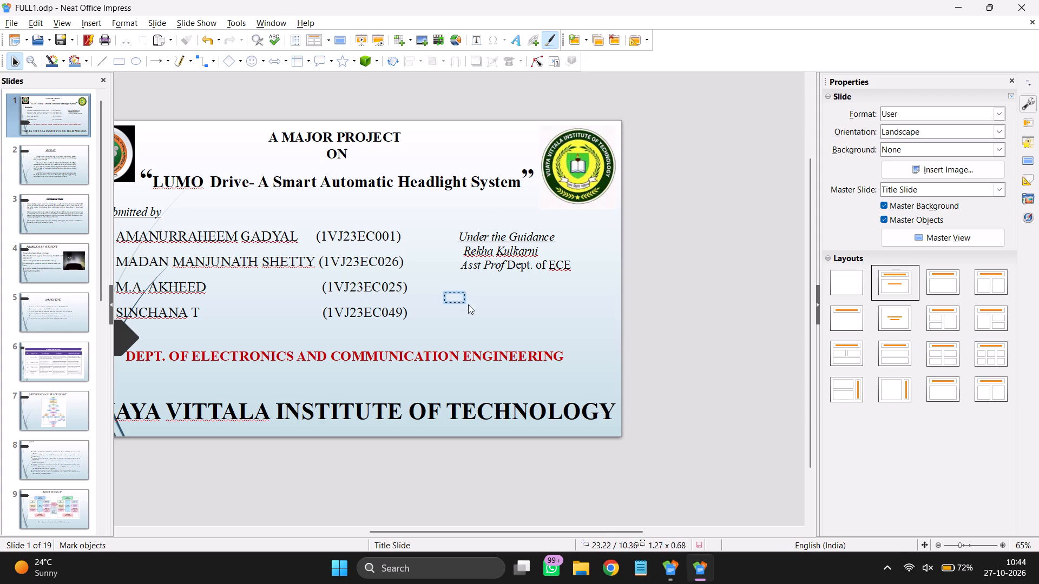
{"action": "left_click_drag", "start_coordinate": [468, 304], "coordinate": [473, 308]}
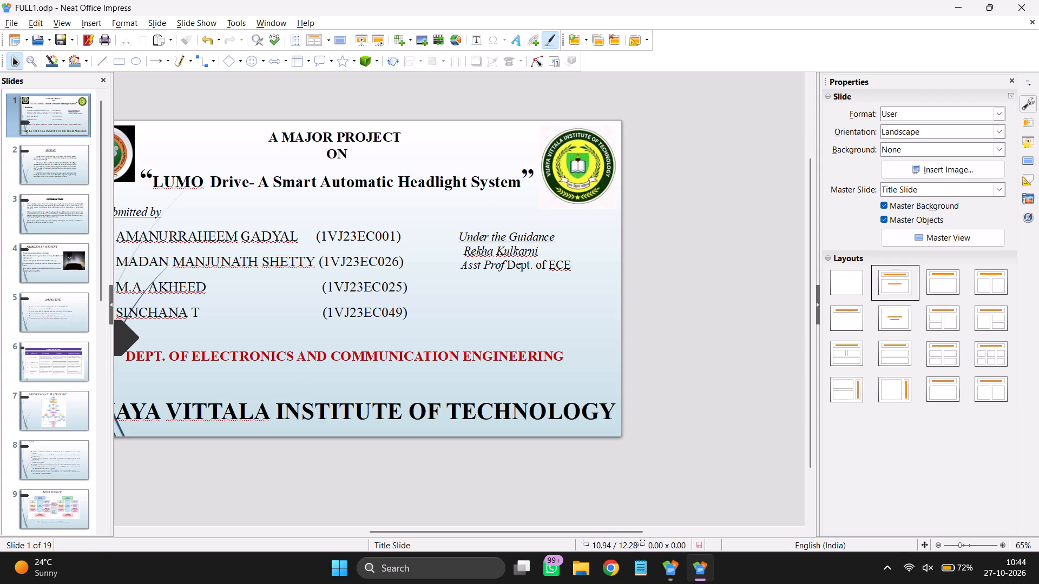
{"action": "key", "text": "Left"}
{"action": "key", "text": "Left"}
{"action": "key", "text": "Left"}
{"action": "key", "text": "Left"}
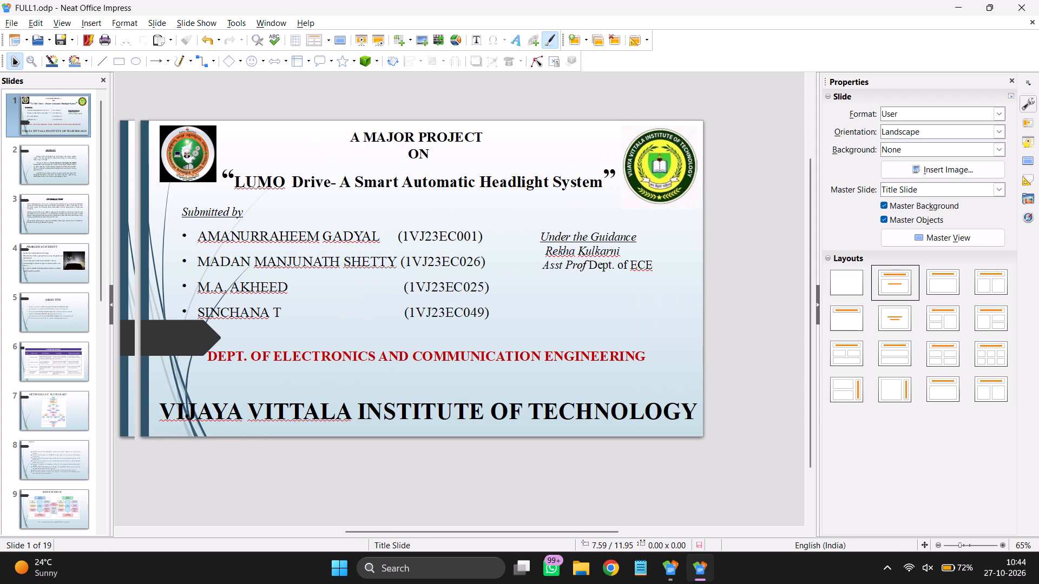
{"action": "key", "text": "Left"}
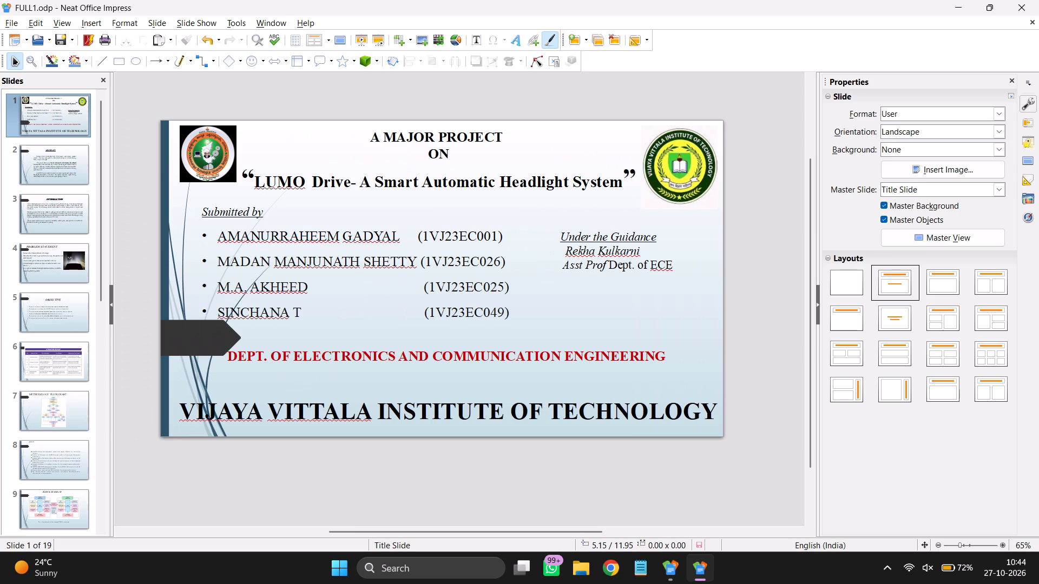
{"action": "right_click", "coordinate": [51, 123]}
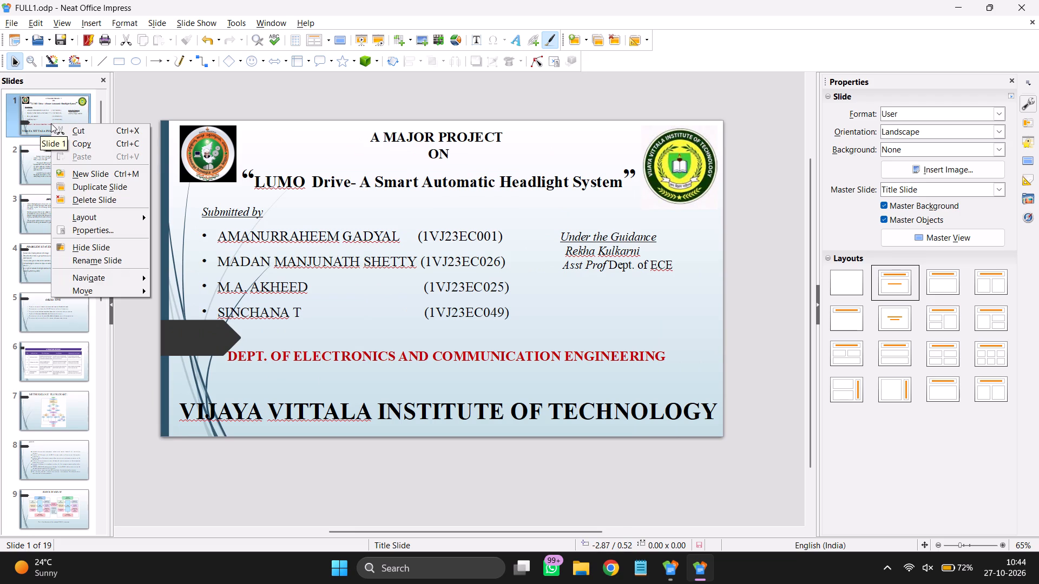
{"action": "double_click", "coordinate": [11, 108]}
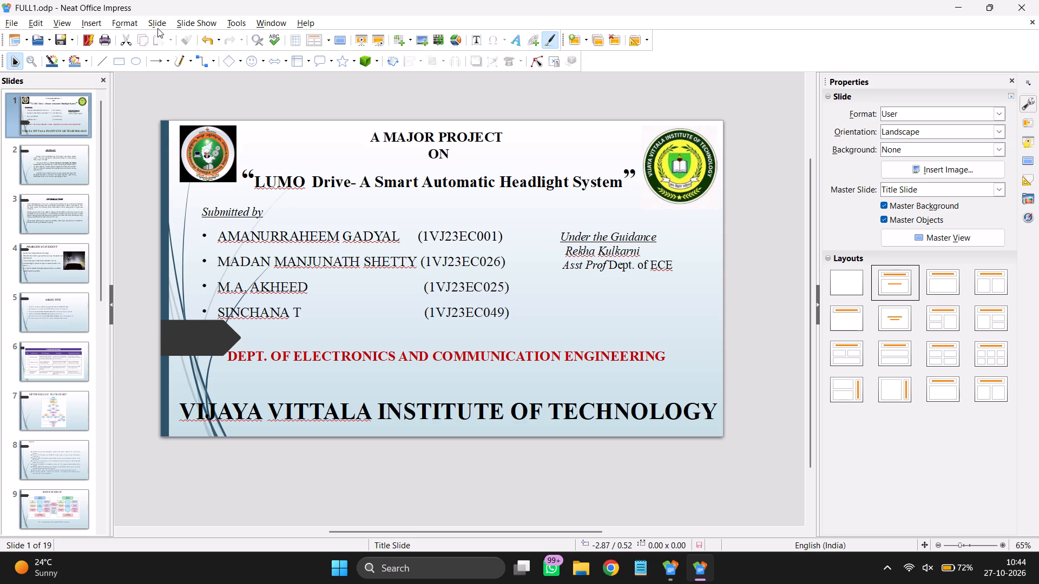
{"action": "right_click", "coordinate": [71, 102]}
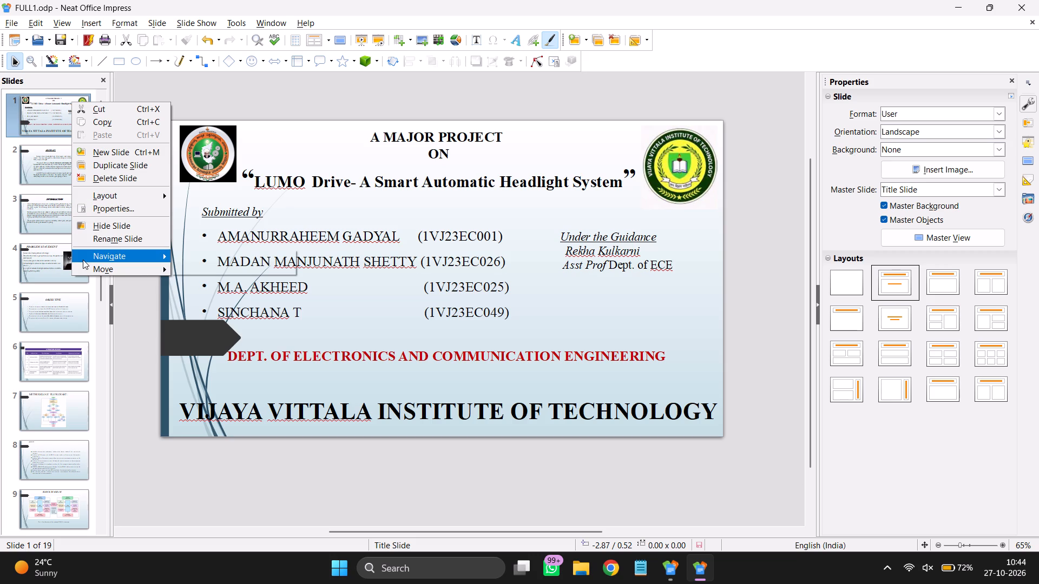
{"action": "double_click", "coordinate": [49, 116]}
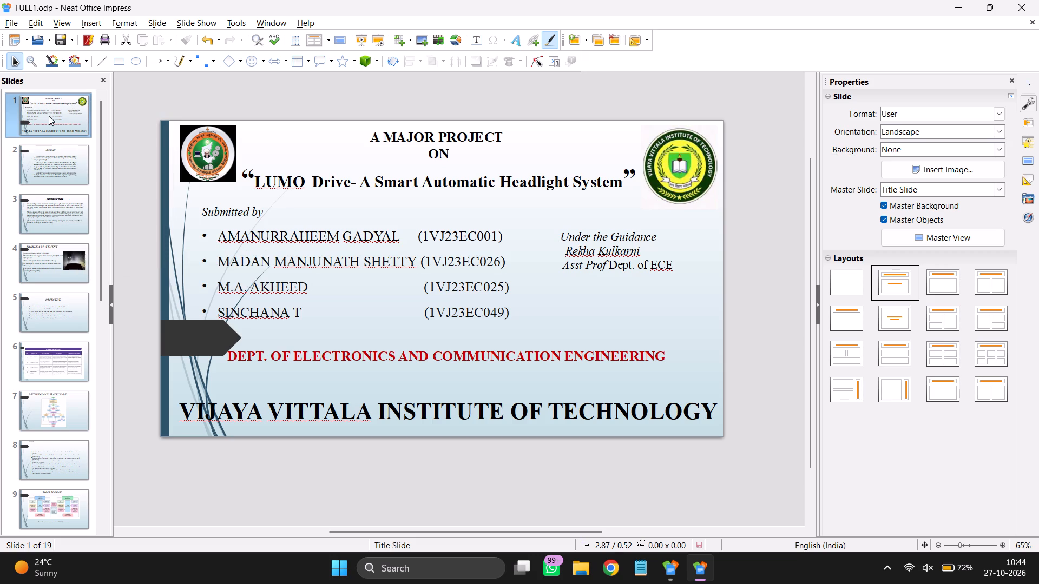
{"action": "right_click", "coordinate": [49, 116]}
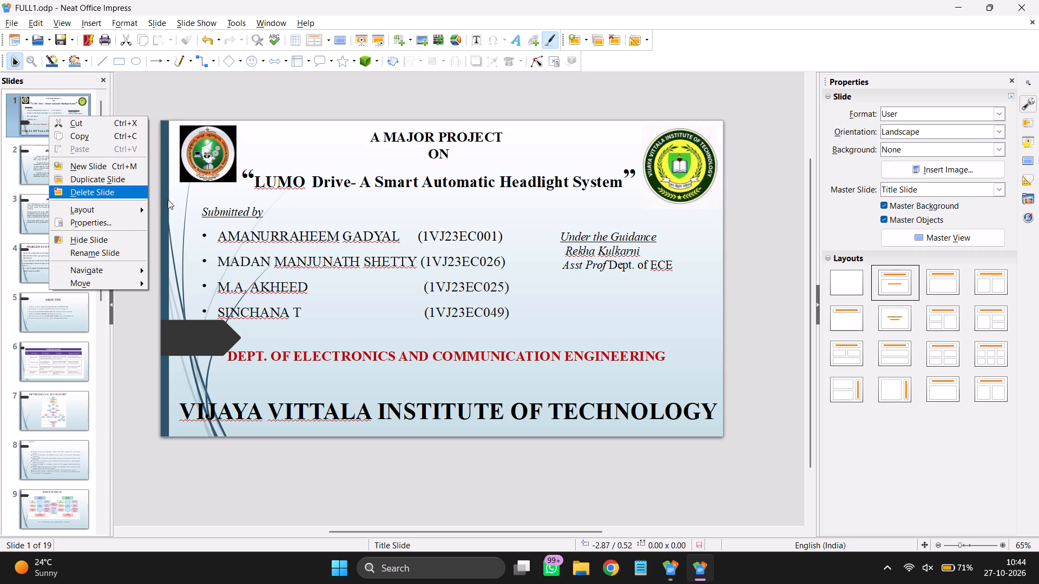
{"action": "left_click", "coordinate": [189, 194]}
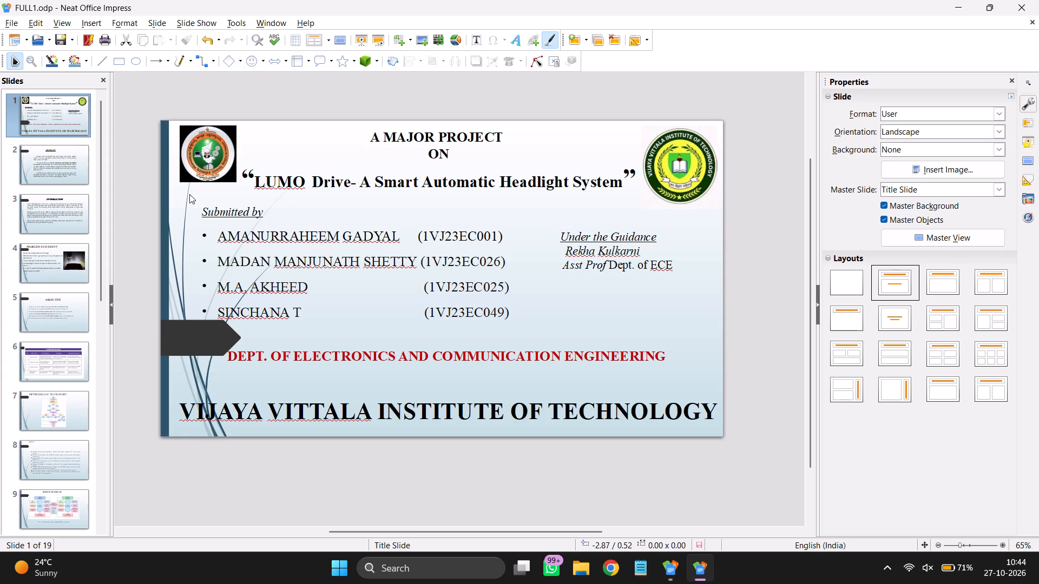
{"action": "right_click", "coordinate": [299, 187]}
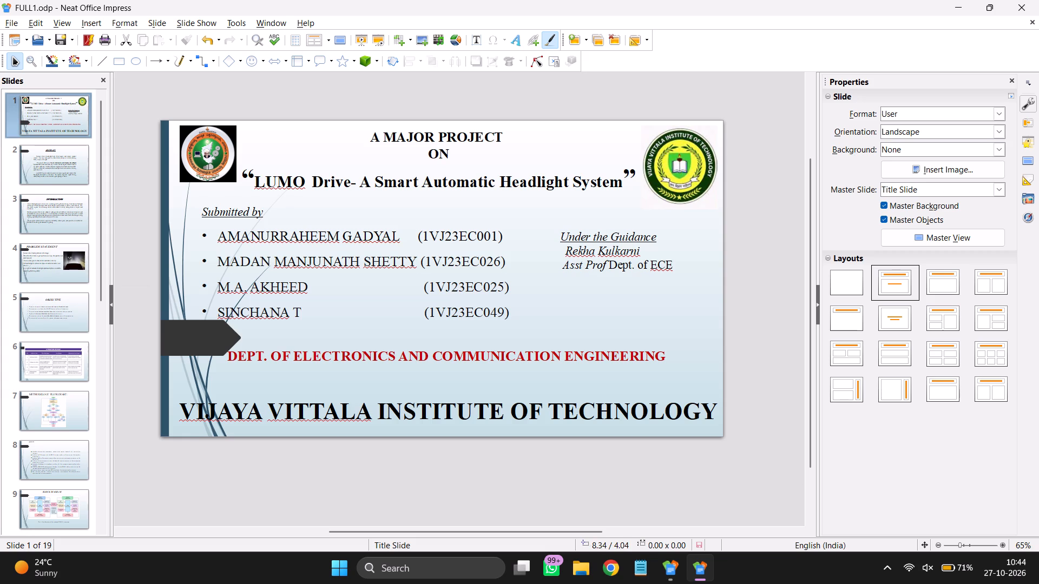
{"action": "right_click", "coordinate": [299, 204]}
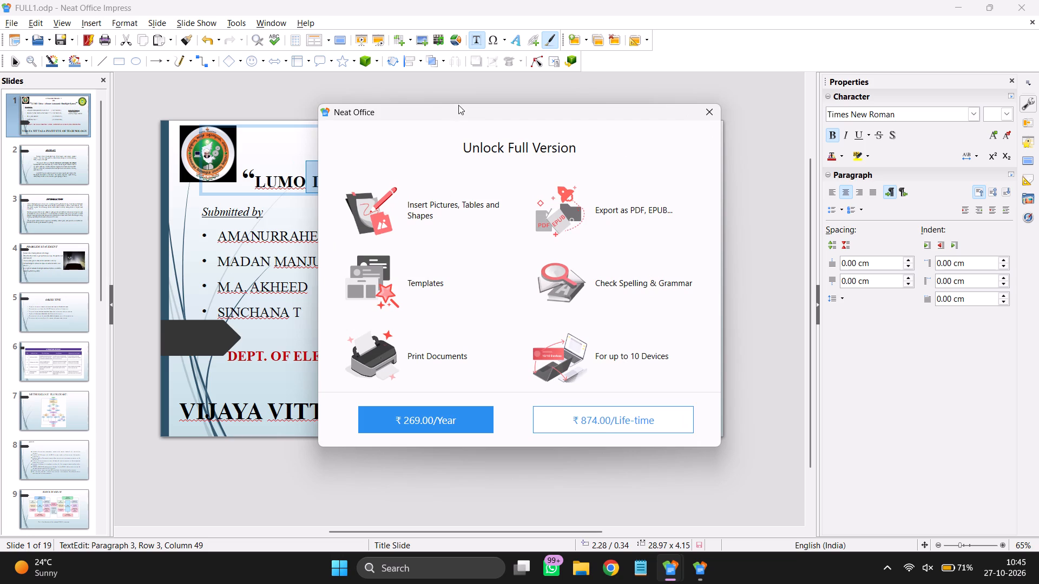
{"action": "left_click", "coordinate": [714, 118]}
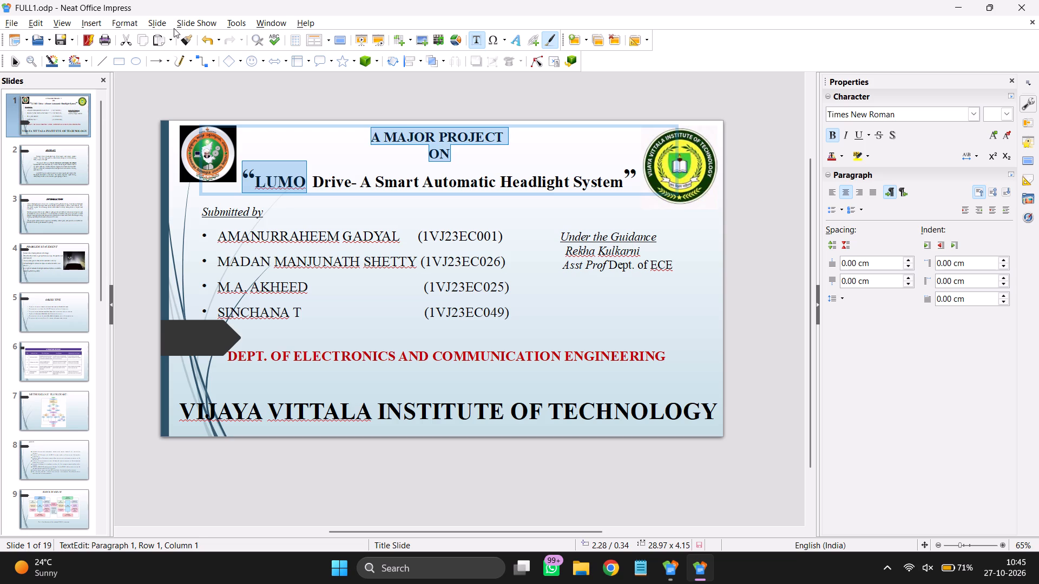
Start the slide show, preview it from the title slide up to the Objective slide, and go back to the title slide.
{"action": "left_click", "coordinate": [191, 20]}
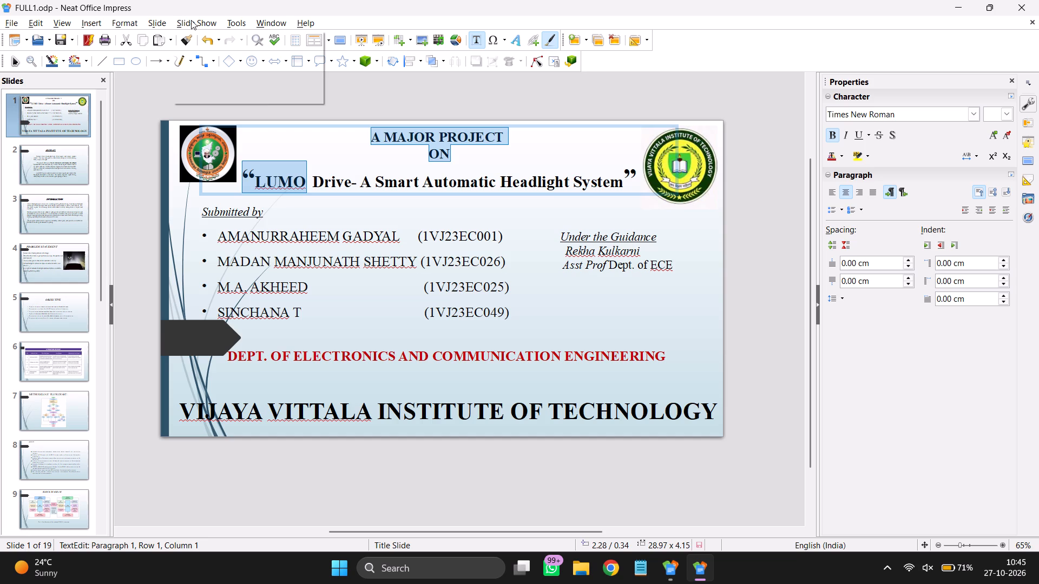
{"action": "left_click", "coordinate": [191, 31]}
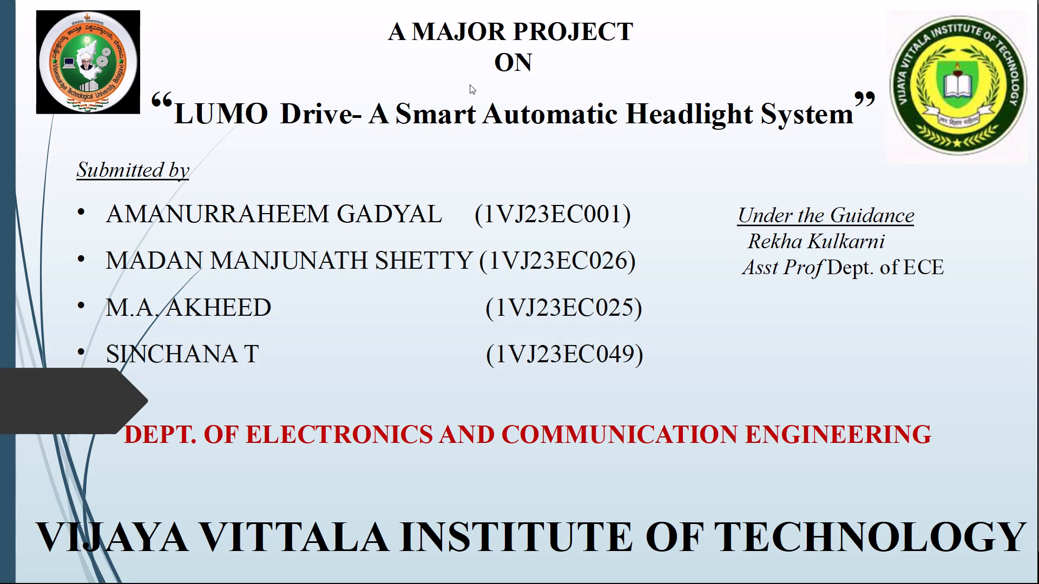
{"action": "key", "text": "Right"}
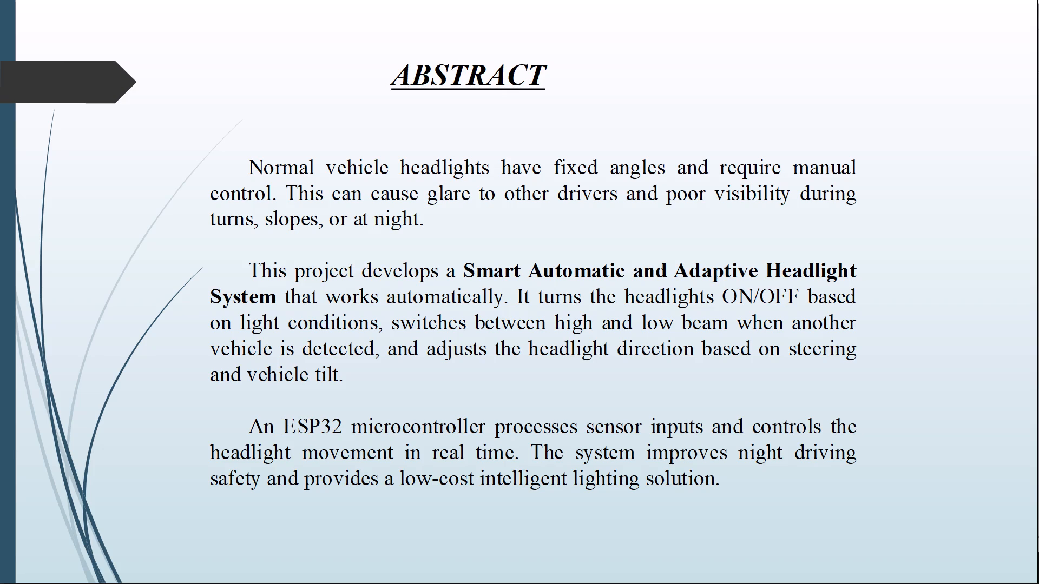
{"action": "key", "text": "Right"}
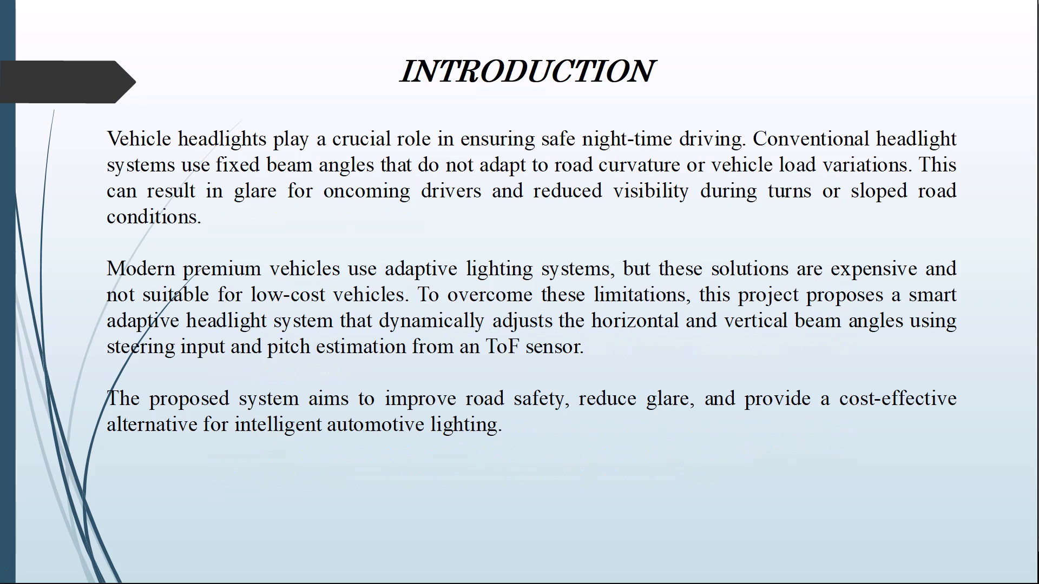
{"action": "key", "text": "Right"}
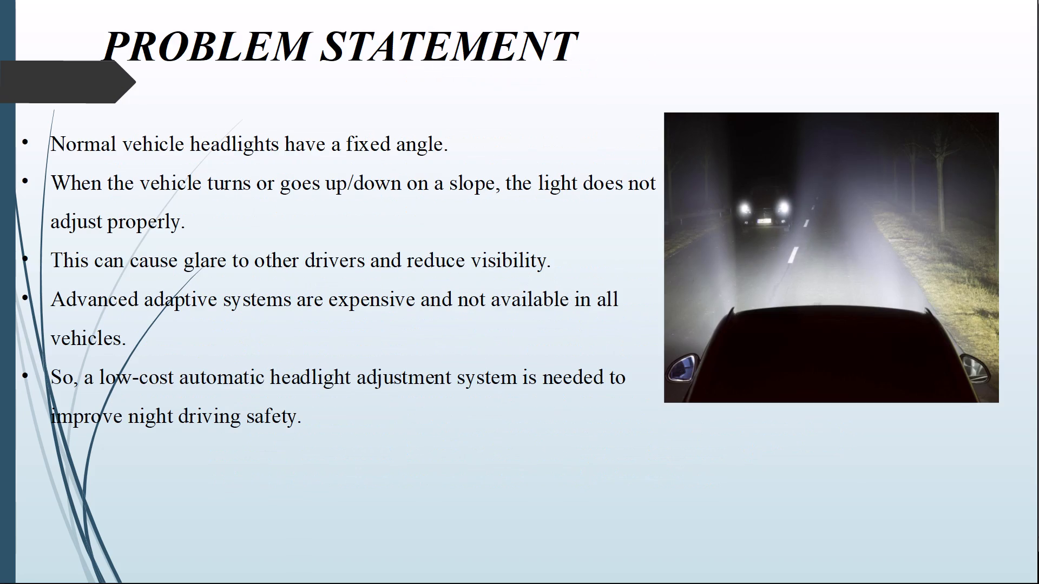
{"action": "key", "text": "Right"}
{"action": "key", "text": "Left"}
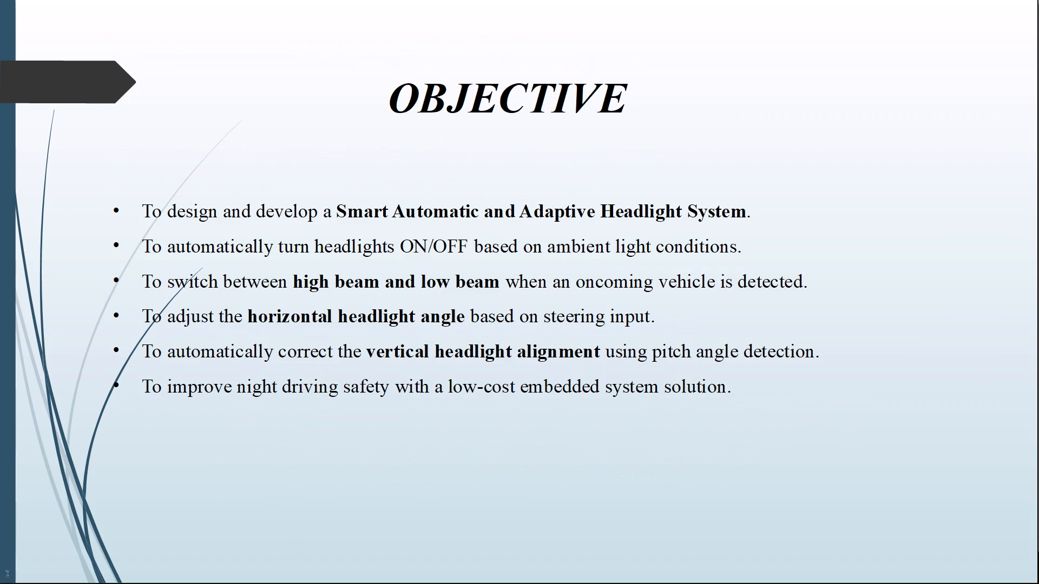
{"action": "key", "text": "Left"}
{"action": "key", "text": "Left"}
{"action": "key", "text": "Left"}
{"action": "key", "text": "Left"}
{"action": "key", "text": "Left"}
{"action": "key", "text": "Left"}
{"action": "key", "text": "Left"}
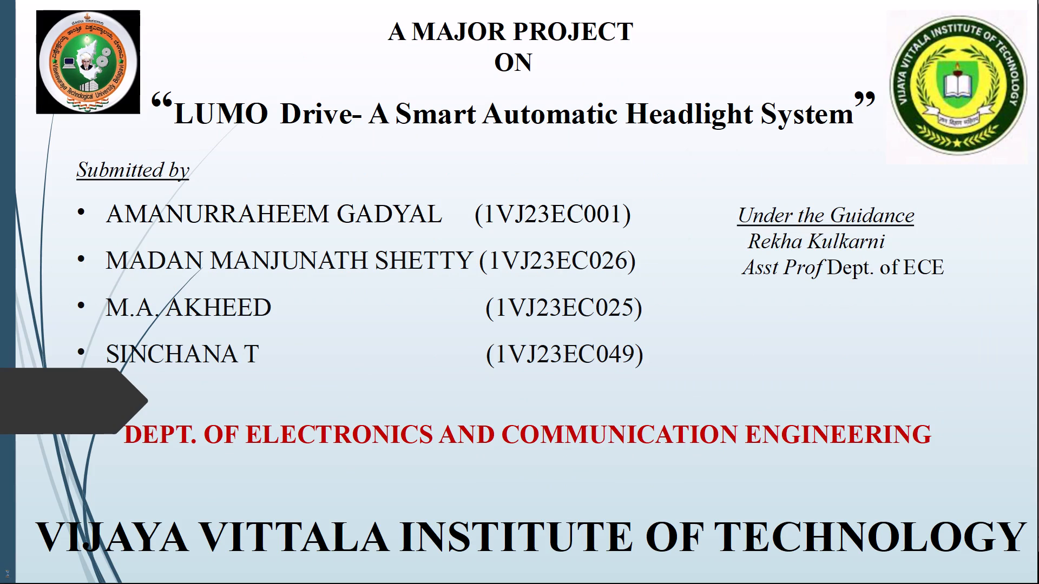
Preview the slide show from the title slide through every section to the closing THANK YOU slide.
{"action": "key", "text": "Right"}
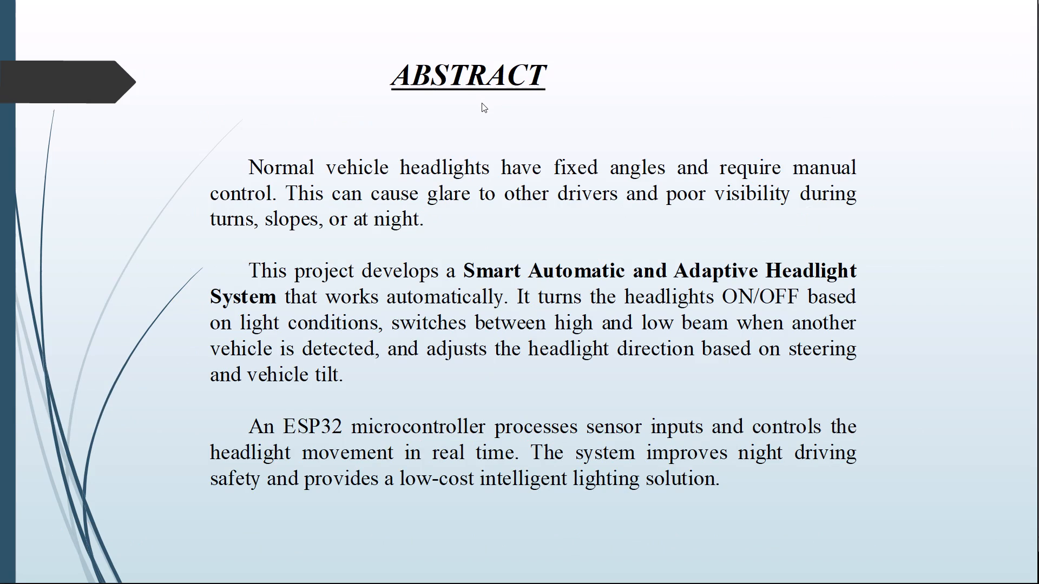
{"action": "key", "text": "Right"}
{"action": "key", "text": "Right"}
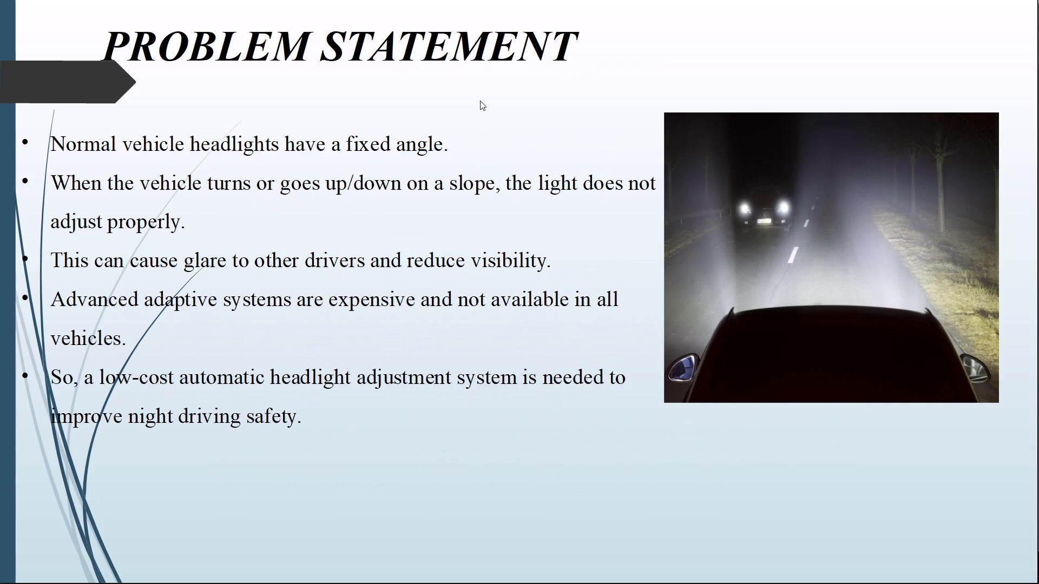
{"action": "key", "text": "Right"}
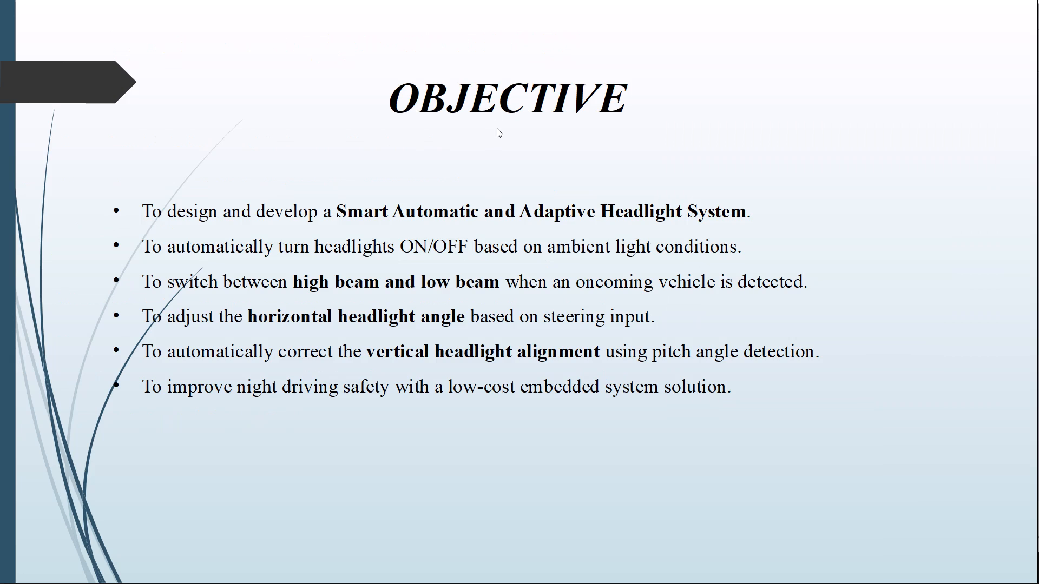
{"action": "key", "text": "Right"}
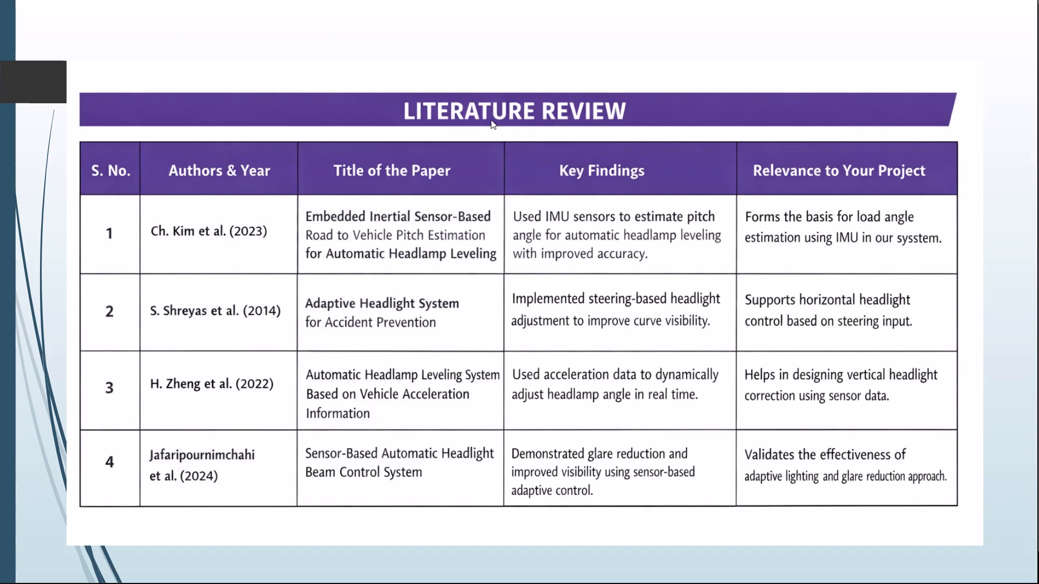
{"action": "key", "text": "Right"}
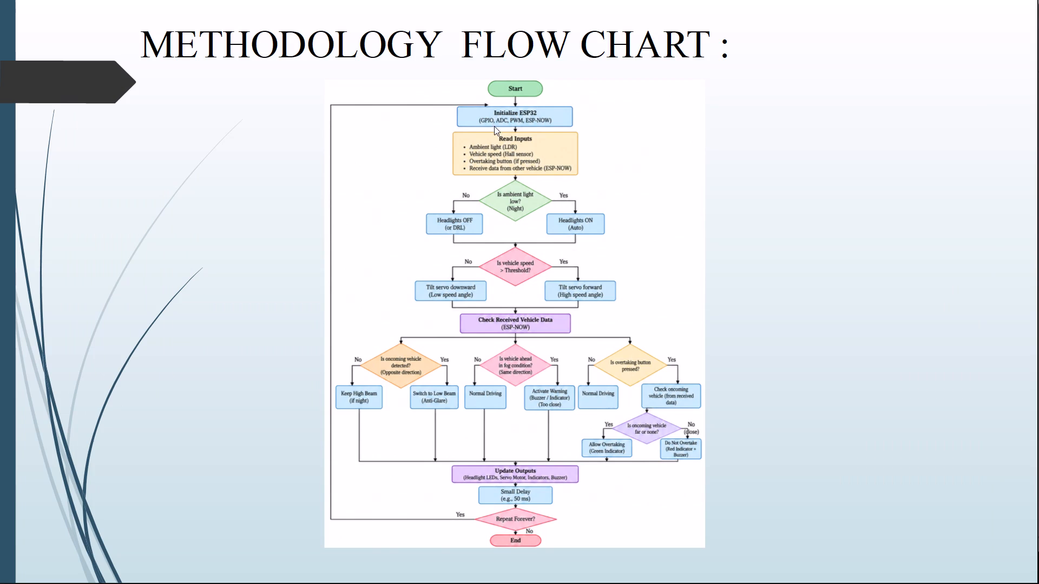
{"action": "key", "text": "Right"}
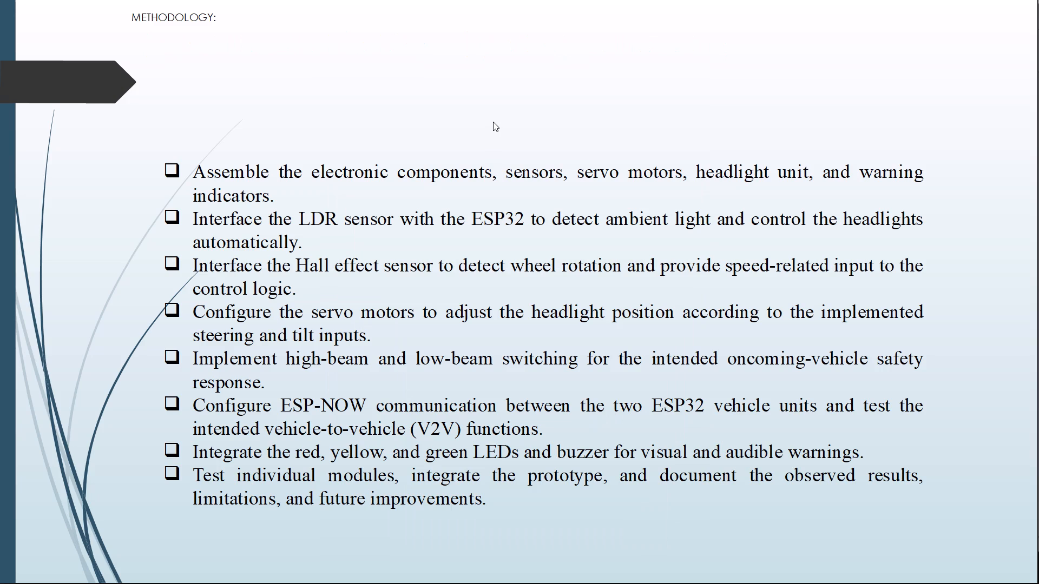
{"action": "key", "text": "Right"}
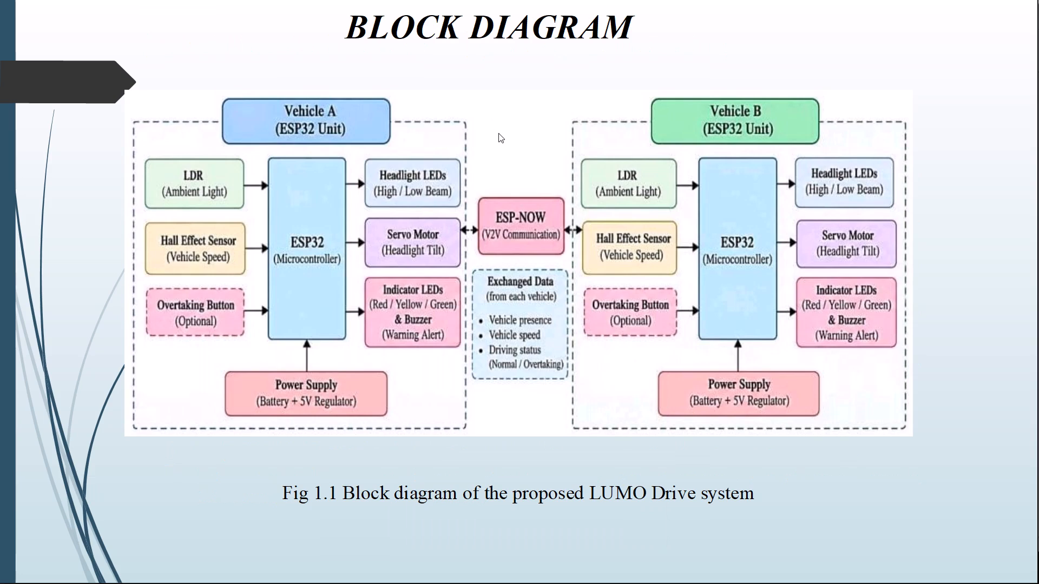
{"action": "key", "text": "Right"}
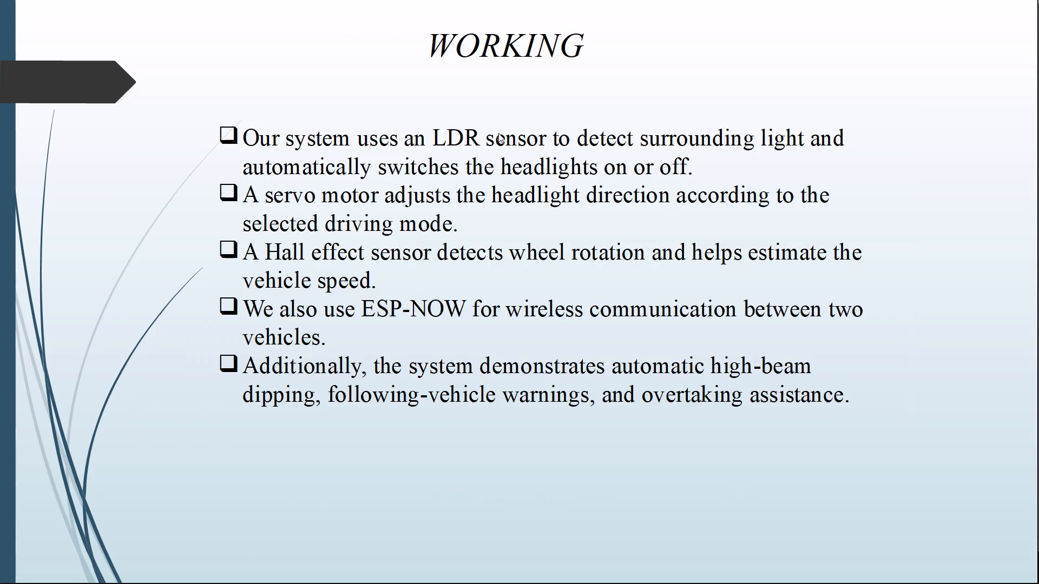
{"action": "key", "text": "Right"}
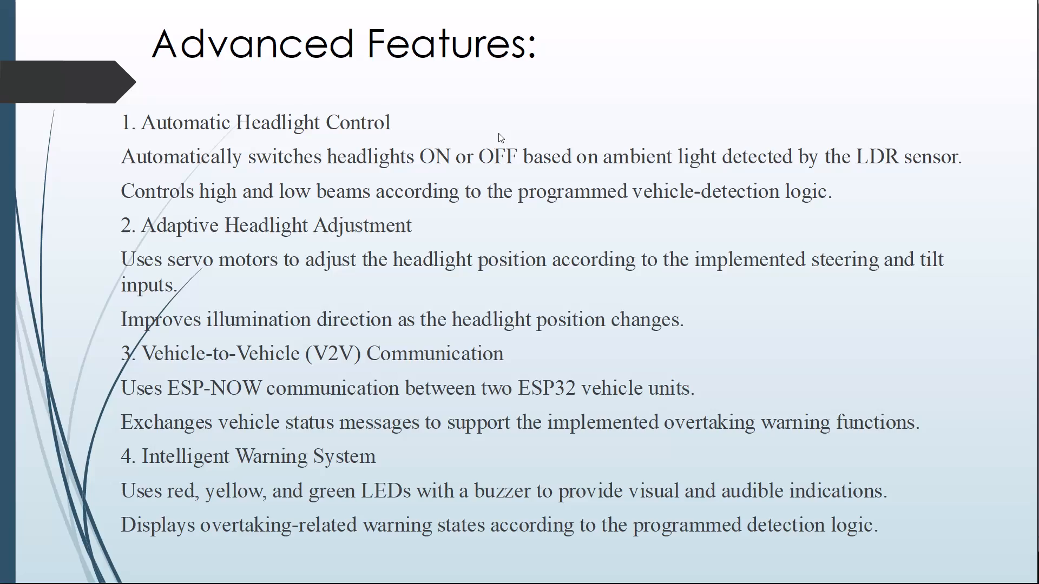
{"action": "key", "text": "Right"}
{"action": "key", "text": "Right"}
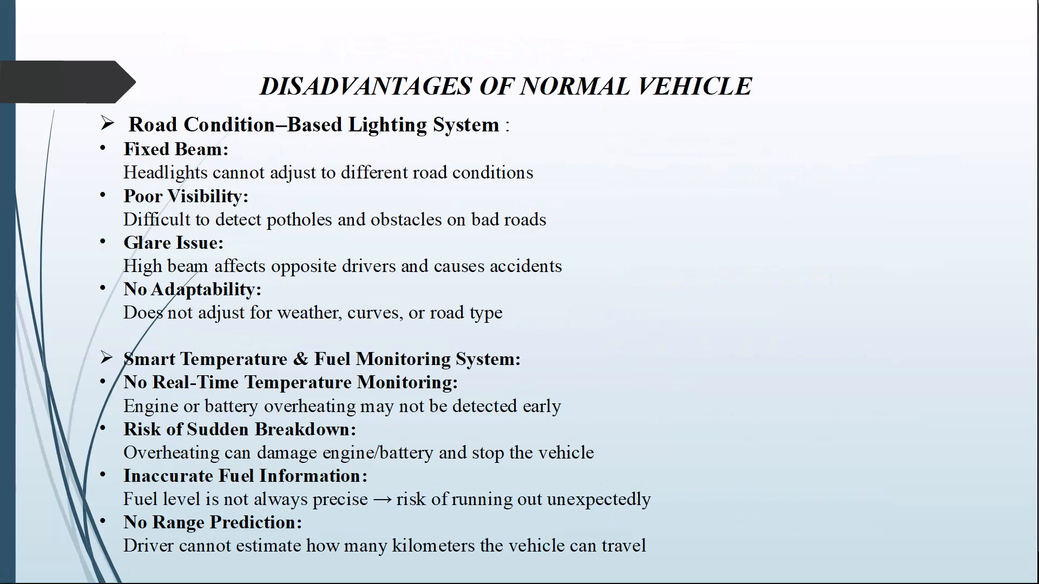
{"action": "key", "text": "Right"}
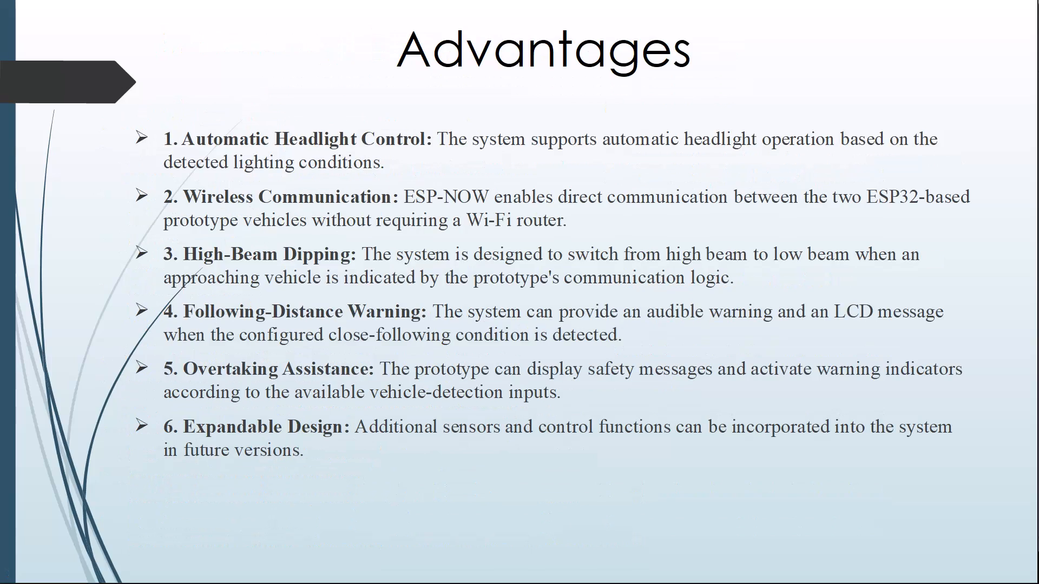
{"action": "key", "text": "Right"}
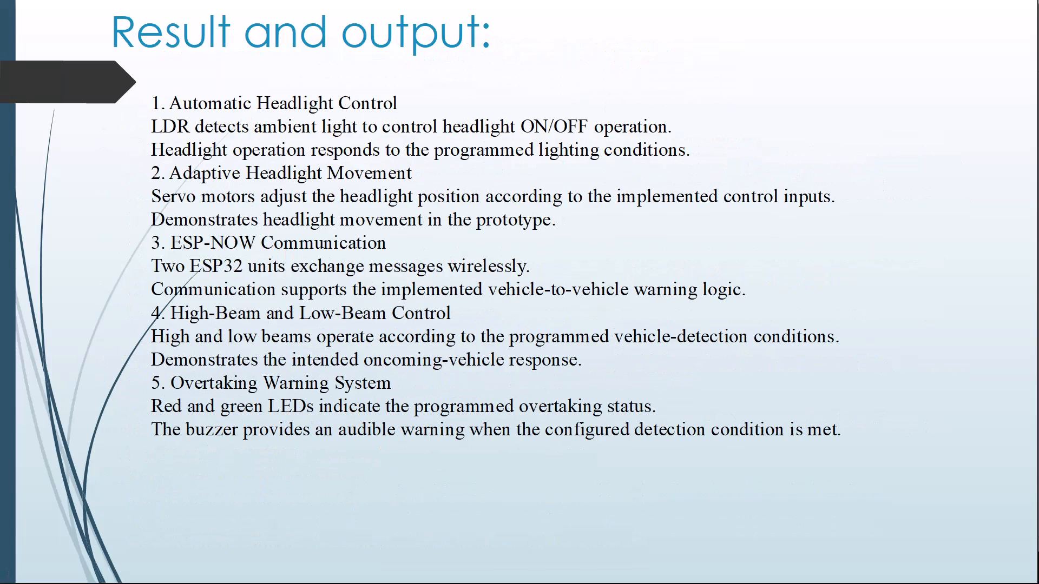
{"action": "key", "text": "Right"}
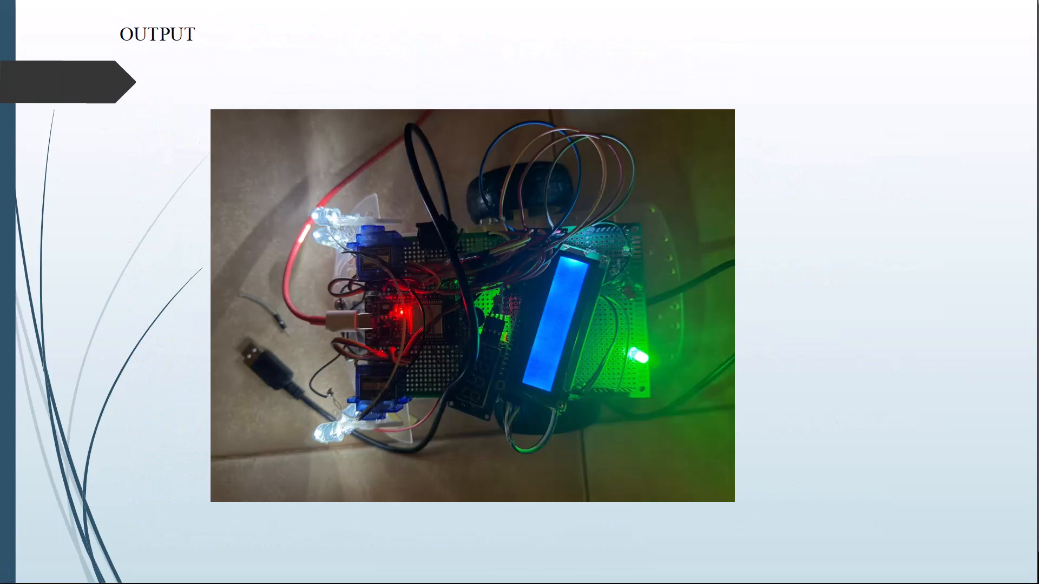
{"action": "key", "text": "Right"}
{"action": "key", "text": "Right"}
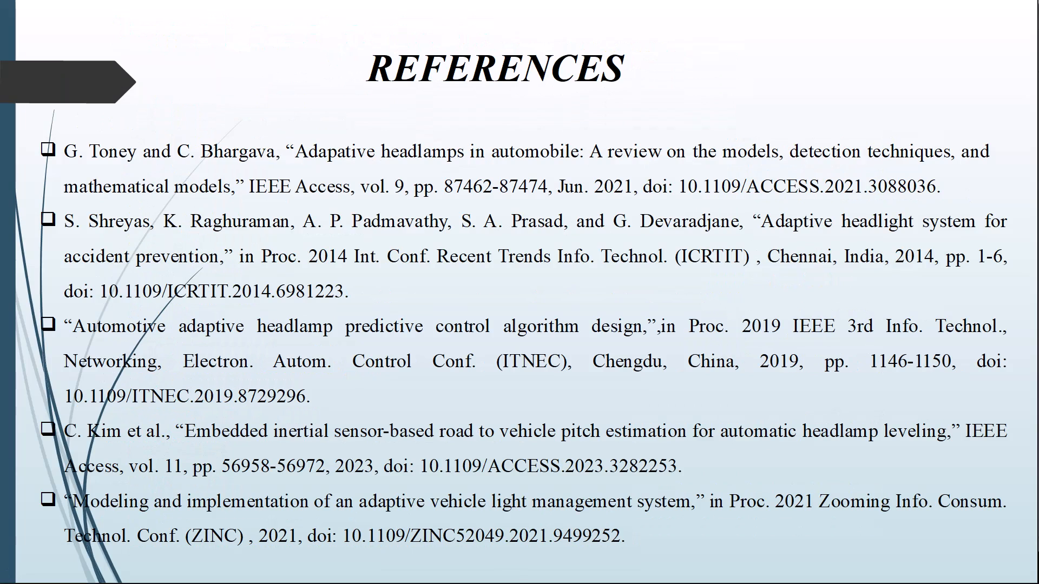
{"action": "key", "text": "Right"}
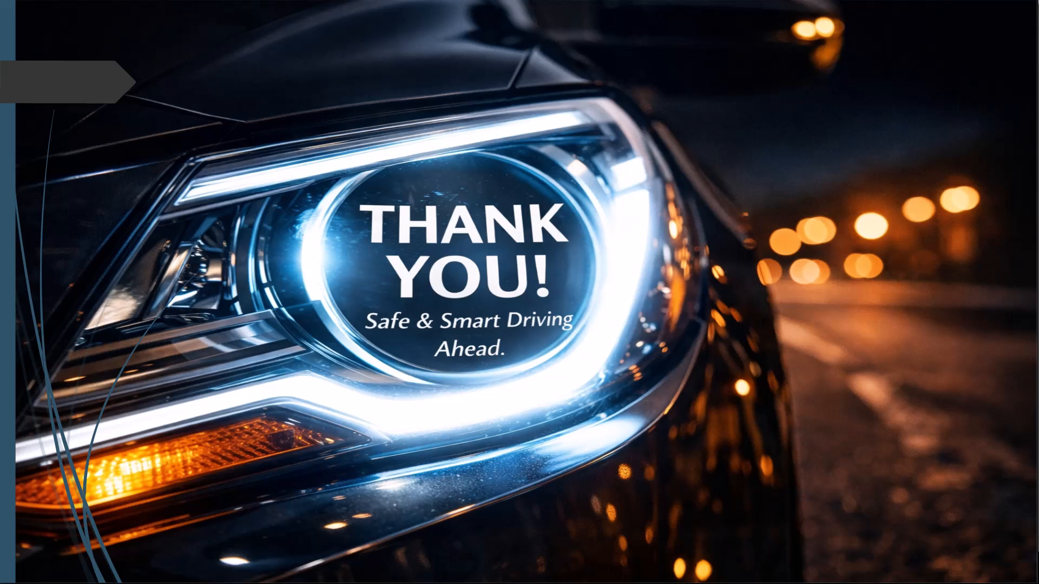
Go back to the OUTPUT photo slide, recheck the untitled results slide after it, and end the slide show at the REFERENCES slide.
{"action": "key", "text": "Left"}
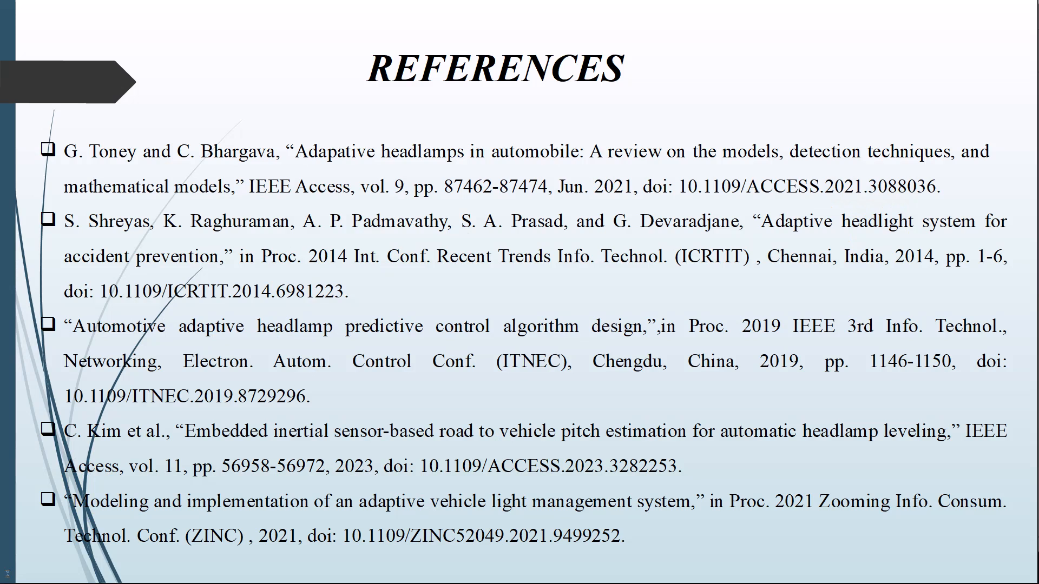
{"action": "key", "text": "Left"}
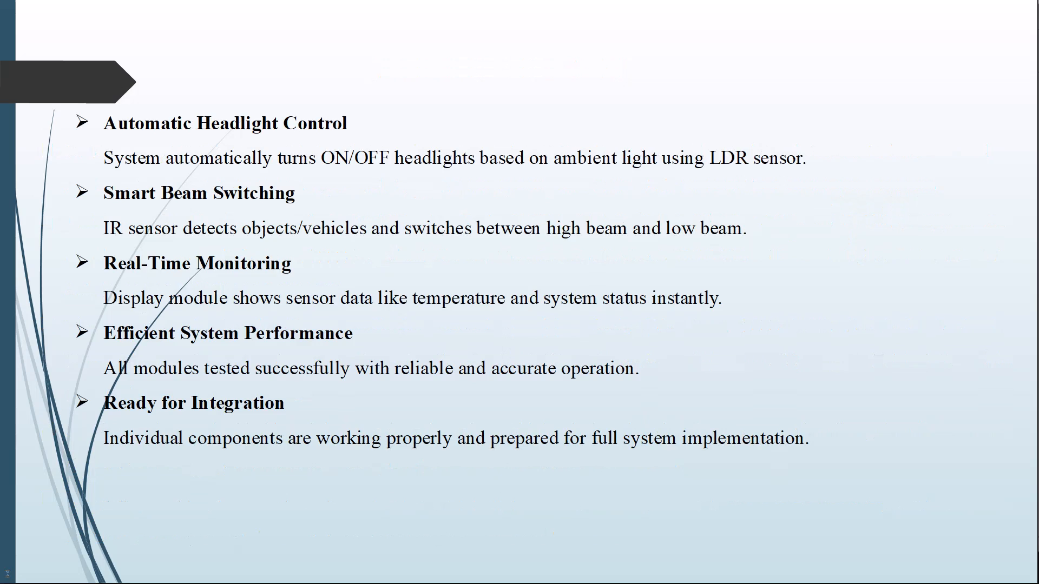
{"action": "key", "text": "Left"}
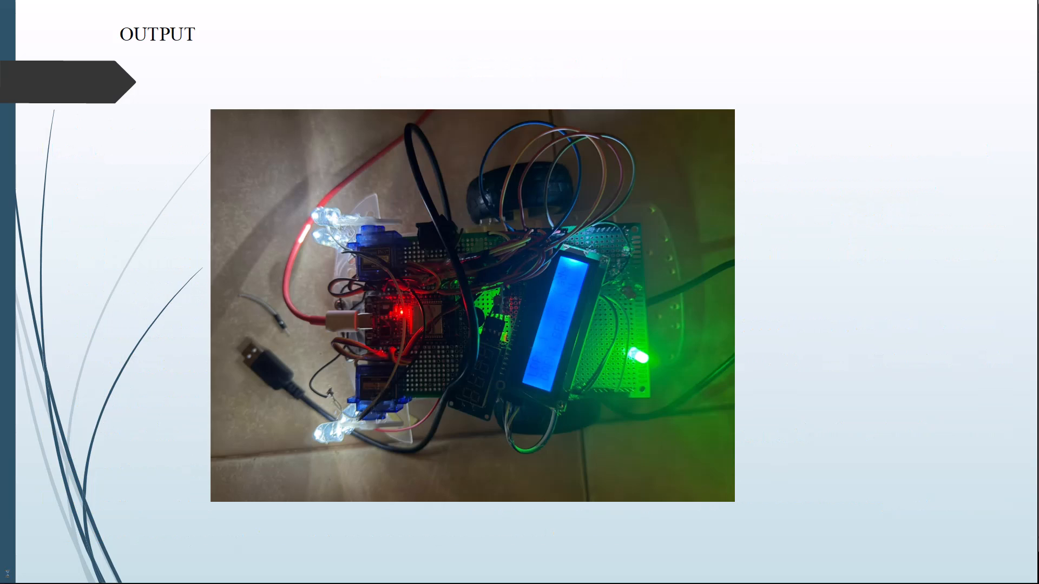
{"action": "key", "text": "Right"}
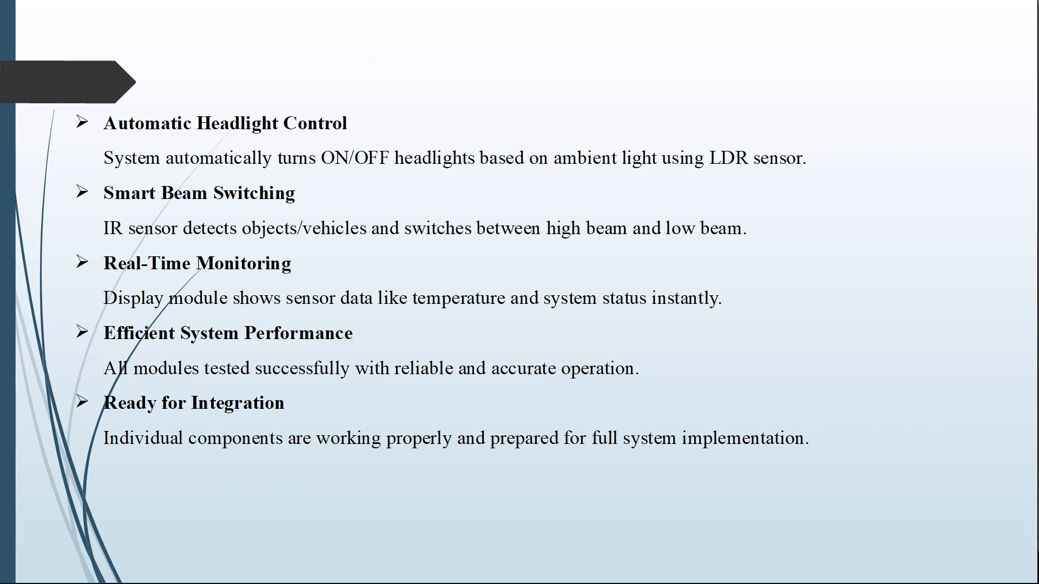
{"action": "left_click", "coordinate": [119, 226]}
{"action": "key", "text": "Escape"}
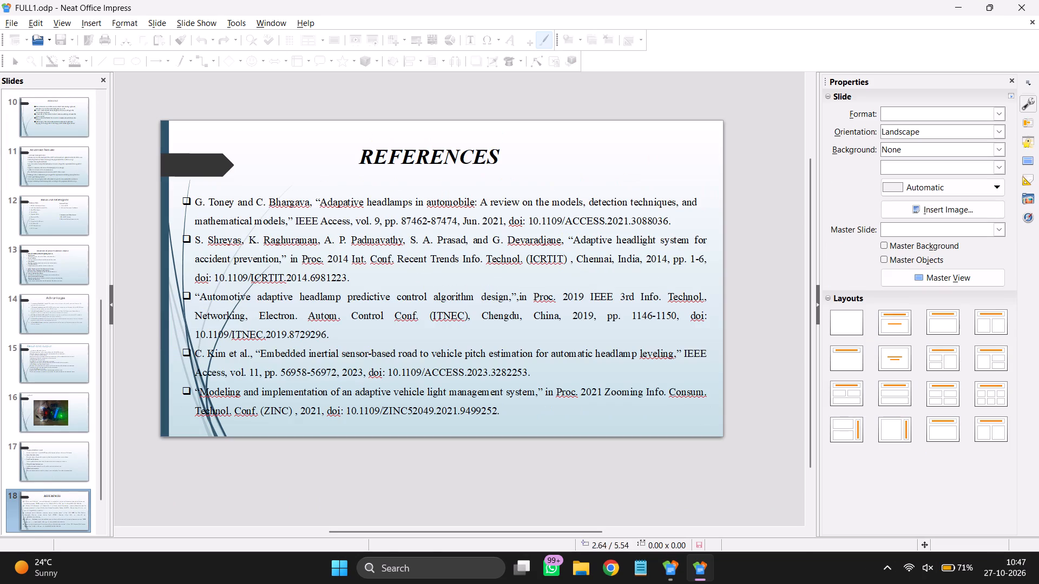
View slide 13 on the disadvantages of a normal vehicle and return to the References slide in the editing view.
{"action": "right_click", "coordinate": [66, 280]}
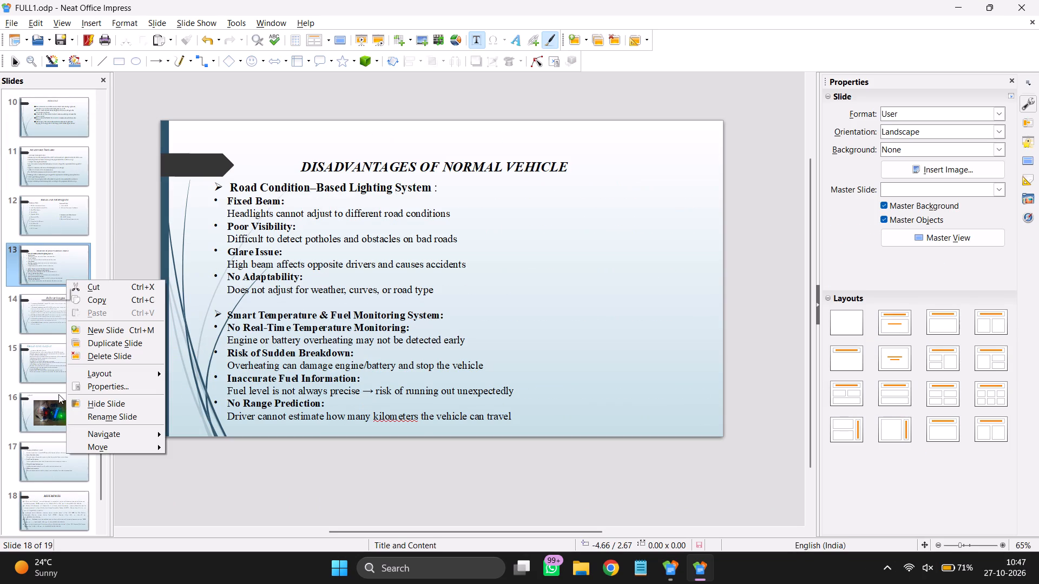
{"action": "left_click", "coordinate": [155, 533]}
{"action": "left_click", "coordinate": [60, 507]}
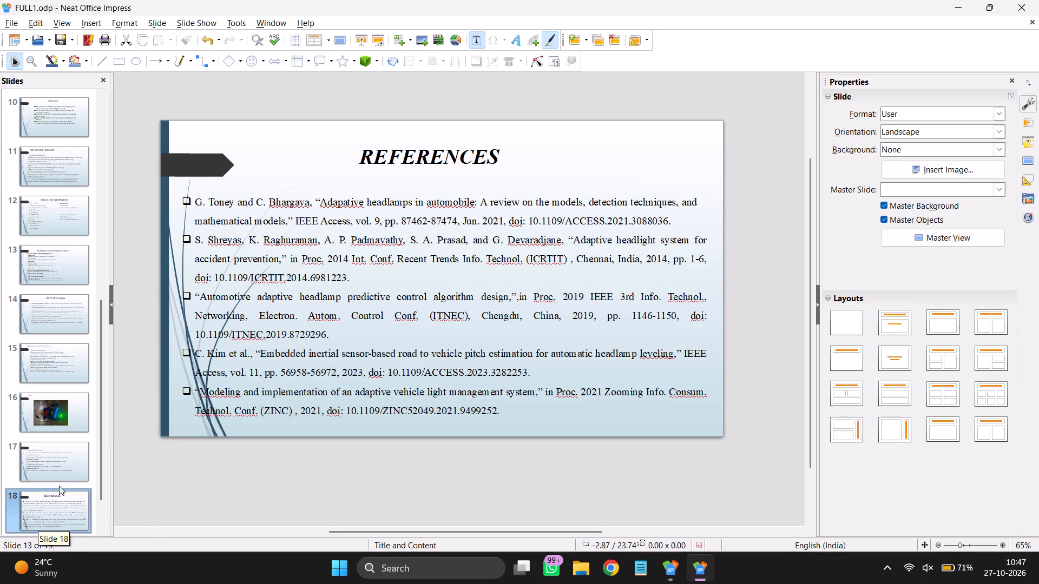
On slide 17, replace the sensor name starting the Smart Beam Switching description with "Toff", capitalised.
{"action": "left_click", "coordinate": [59, 478]}
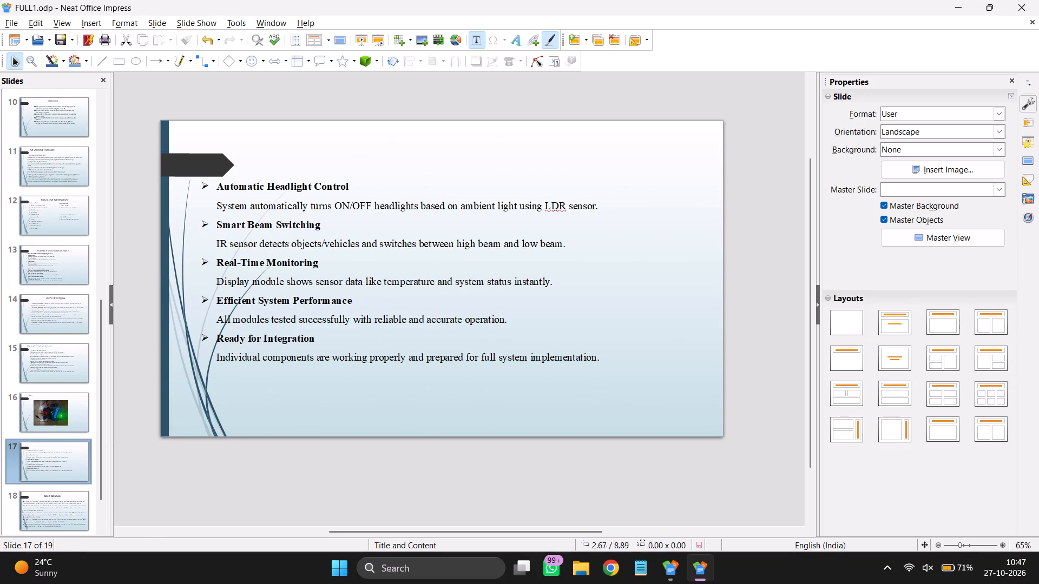
{"action": "left_click", "coordinate": [225, 245]}
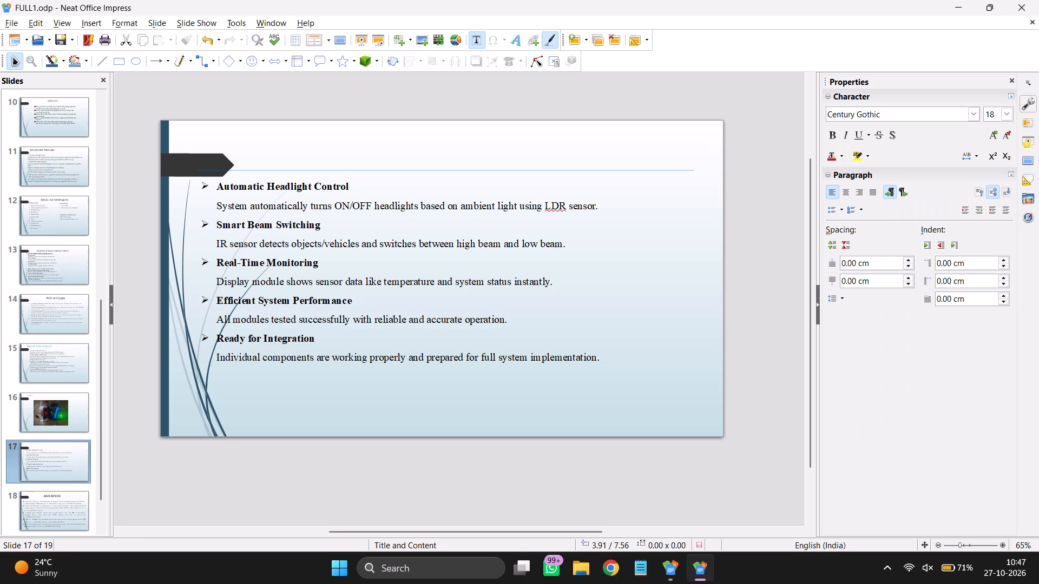
{"action": "key", "text": "BackSpace"}
{"action": "key", "text": "BackSpace"}
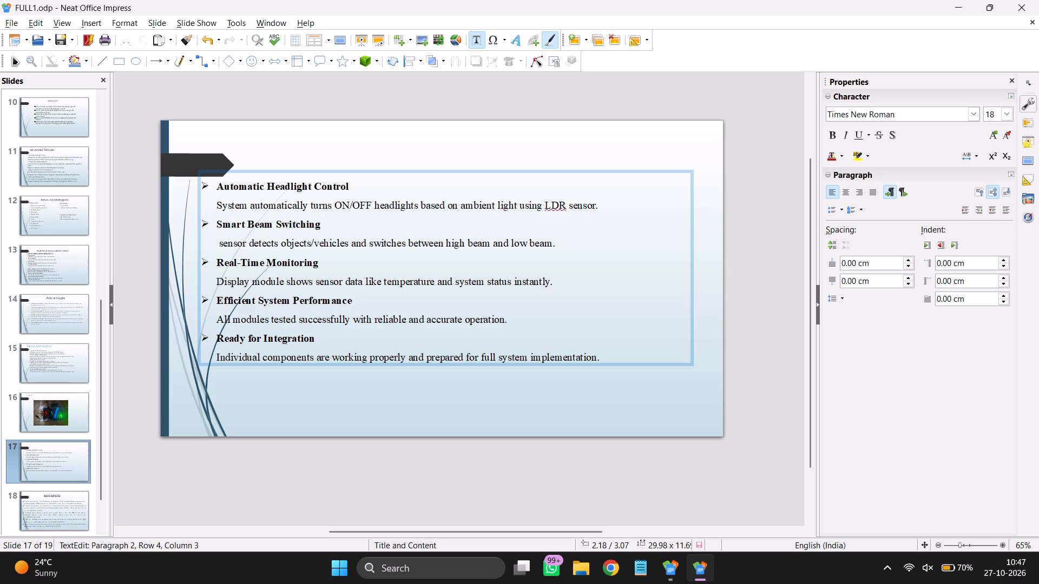
{"action": "type", "text": "toff"}
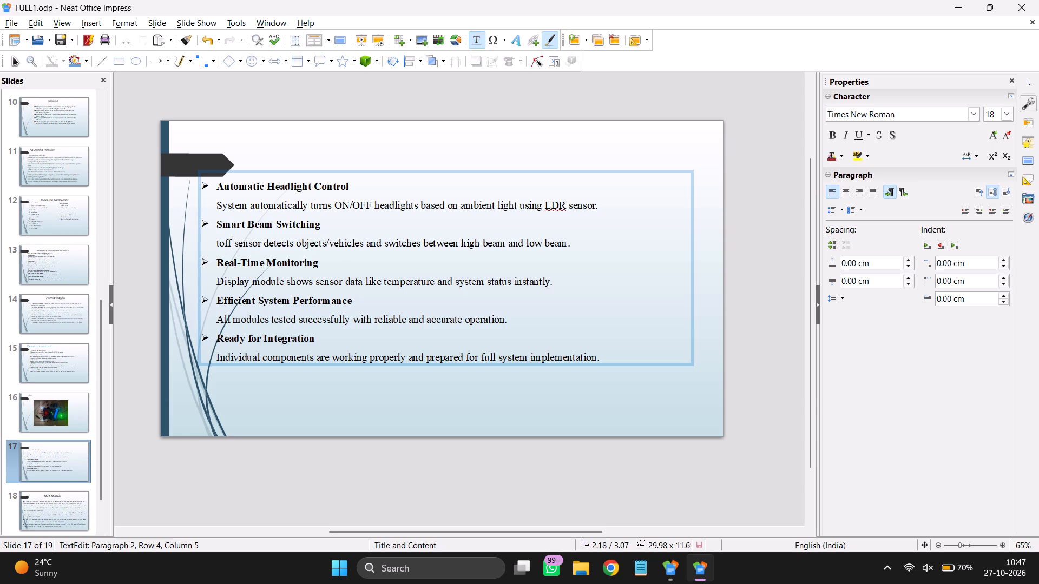
{"action": "left_click", "coordinate": [220, 244]}
{"action": "key", "text": "BackSpace"}
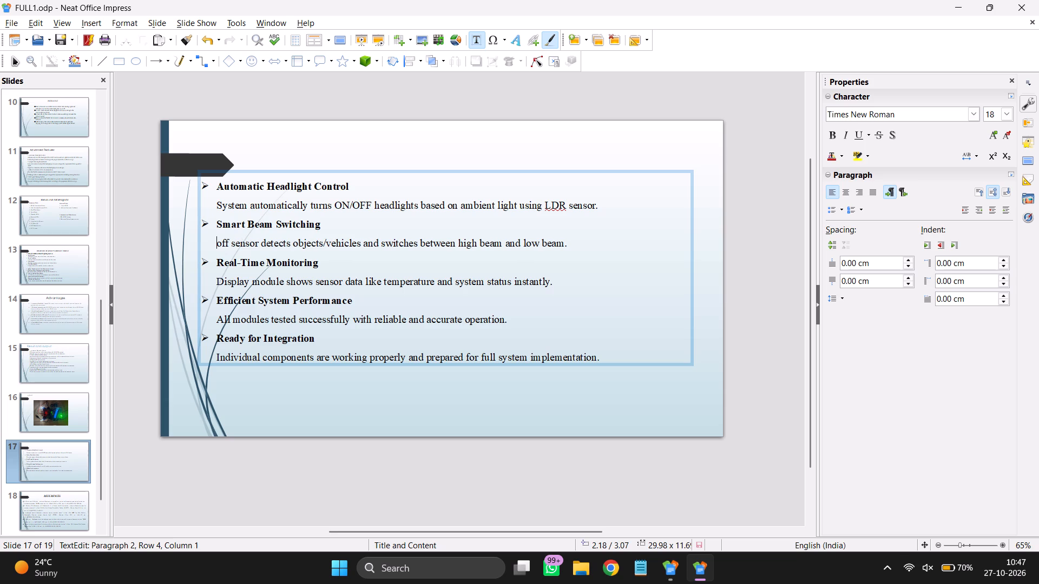
{"action": "key", "text": "shift+t"}
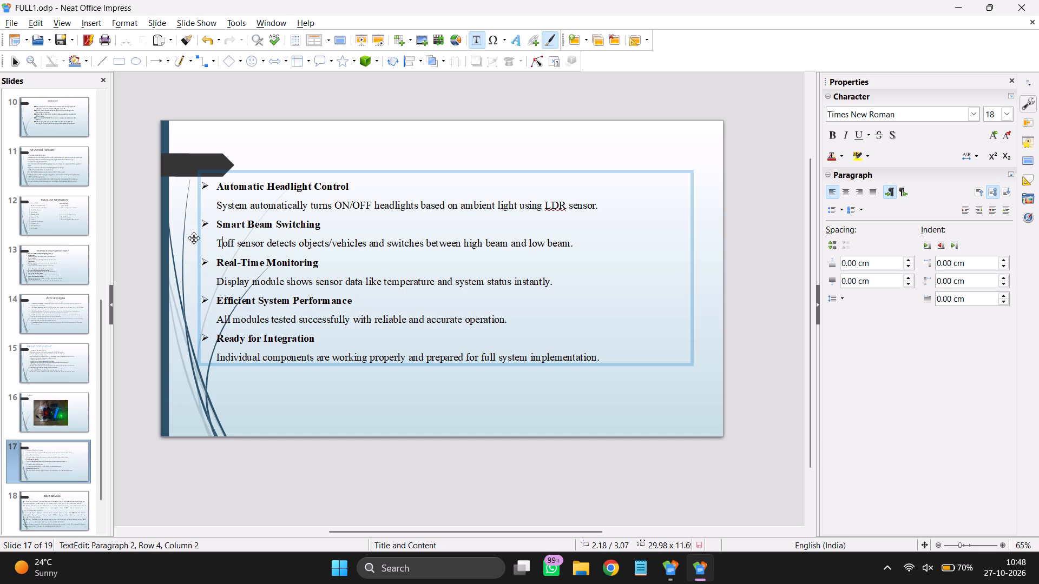
Review the slides backwards from the Output slide through Result and output and Advantages to the Disadvantages of Normal Vehicle slide.
{"action": "scroll", "coordinate": [45, 255], "scroll_direction": "down", "scroll_amount": 1}
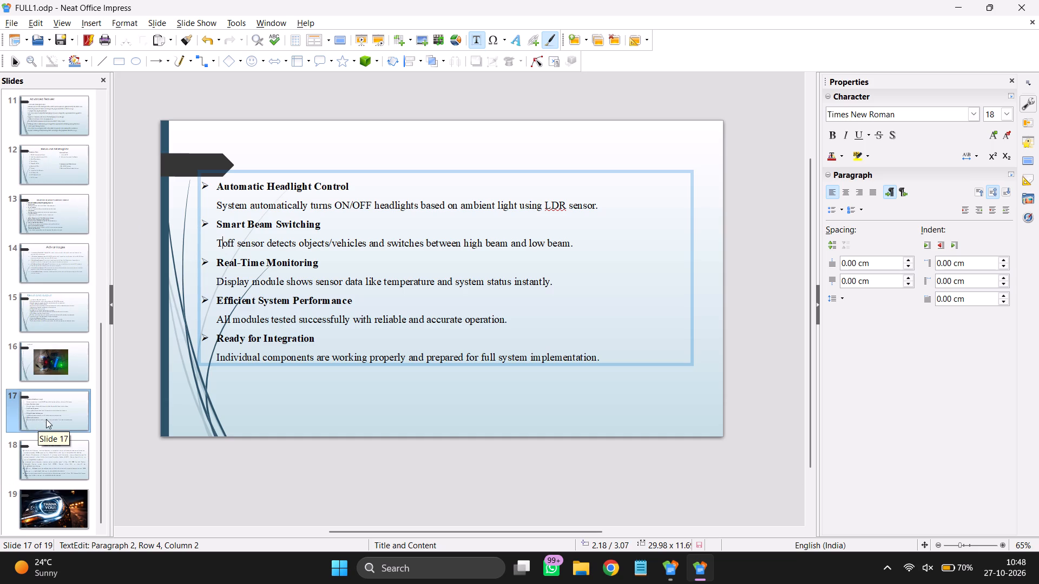
{"action": "left_click", "coordinate": [67, 370]}
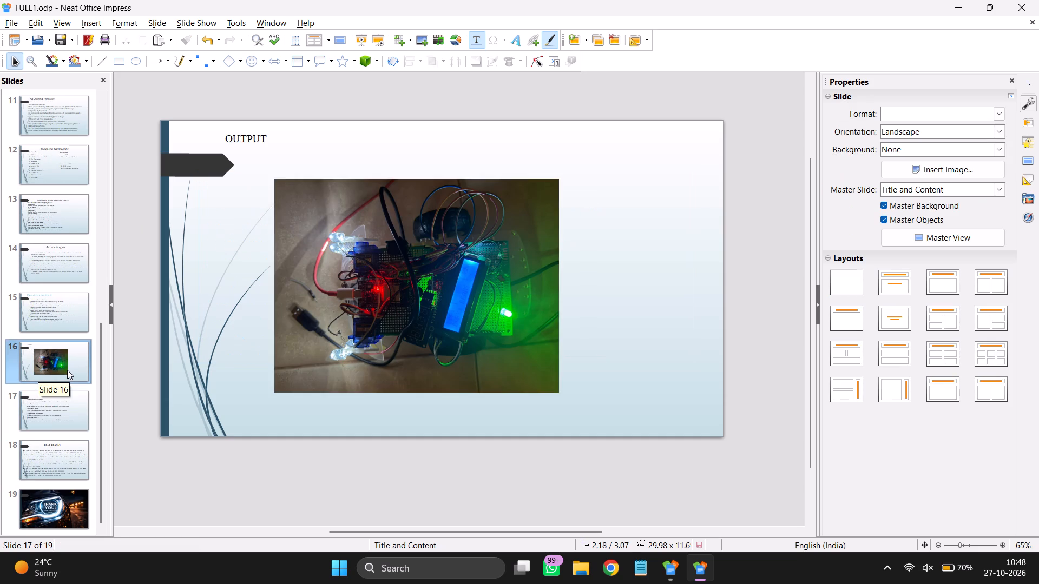
{"action": "left_click", "coordinate": [69, 323]}
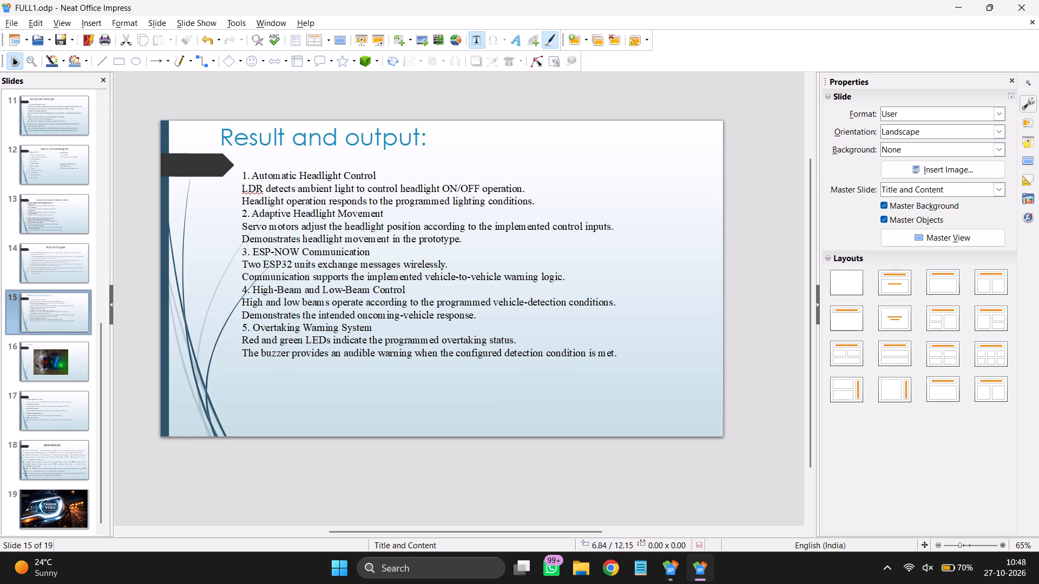
{"action": "left_click", "coordinate": [81, 261]}
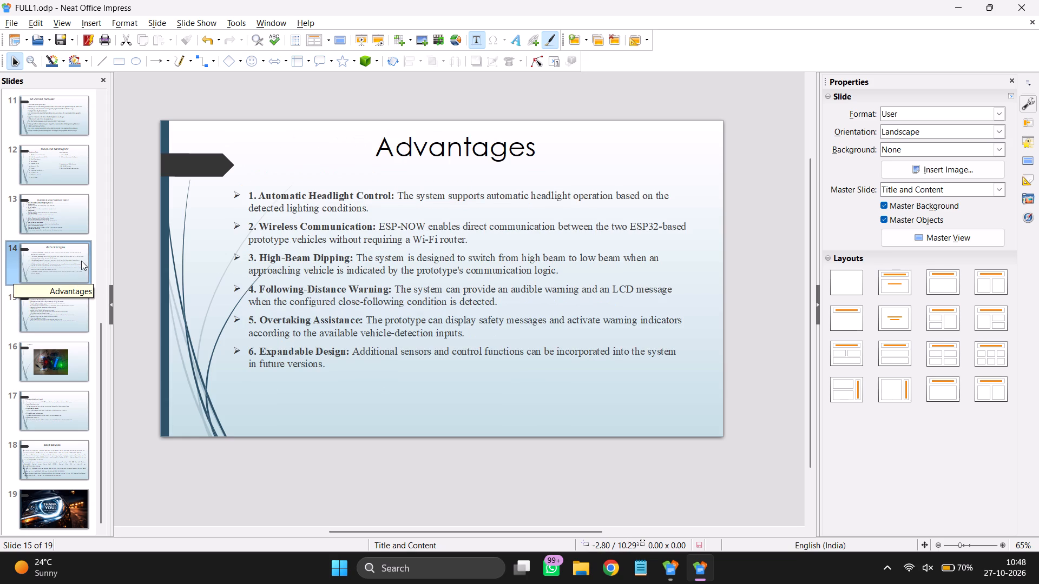
{"action": "left_click", "coordinate": [68, 221]}
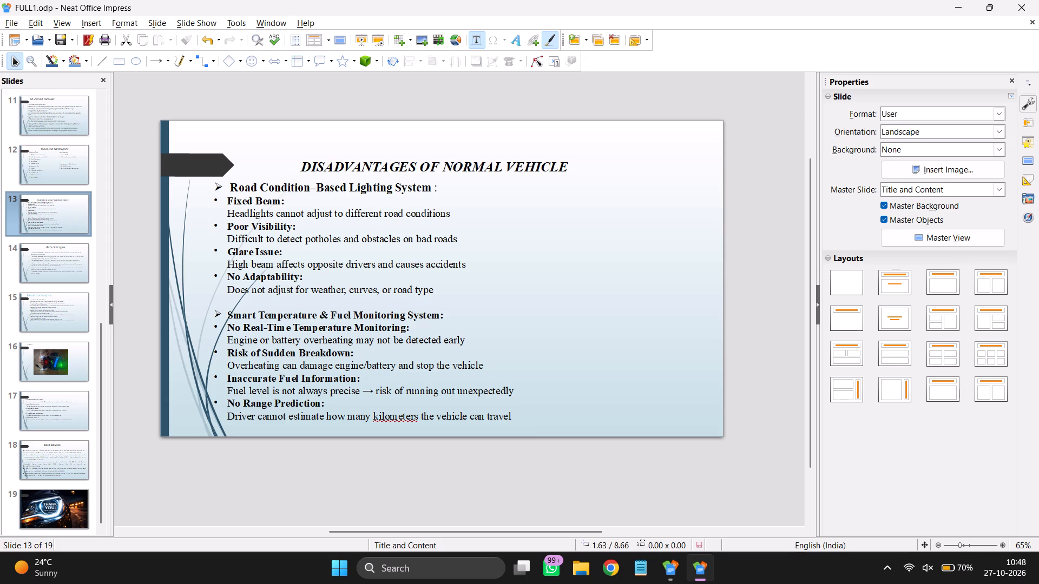
Add "Toff Sensor" as item 12 at the end of the Hardware Tools list on the Tools and Techniques slide.
{"action": "left_click", "coordinate": [53, 166]}
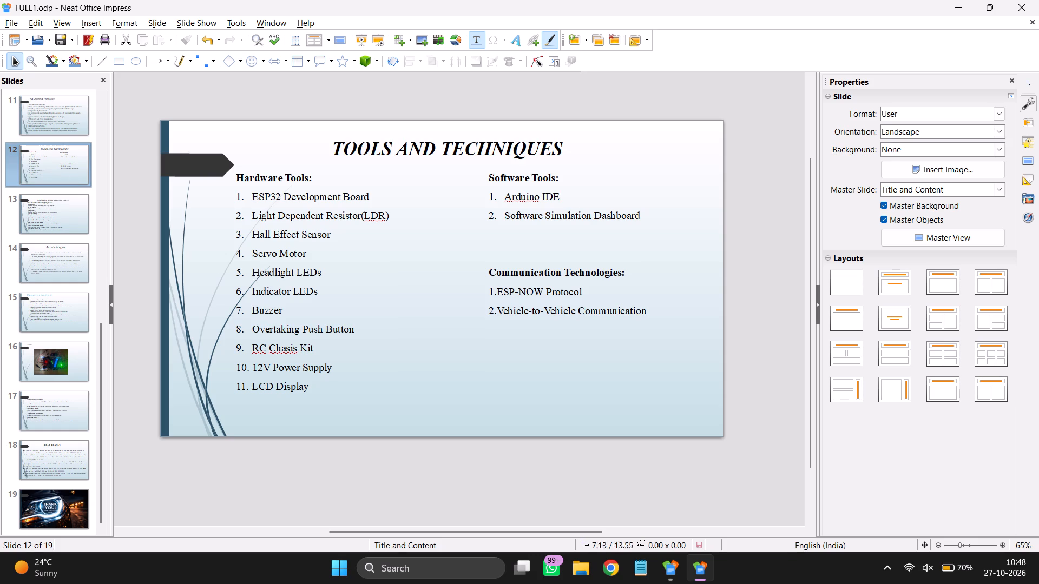
{"action": "left_click", "coordinate": [233, 391]}
{"action": "right_click", "coordinate": [236, 391]}
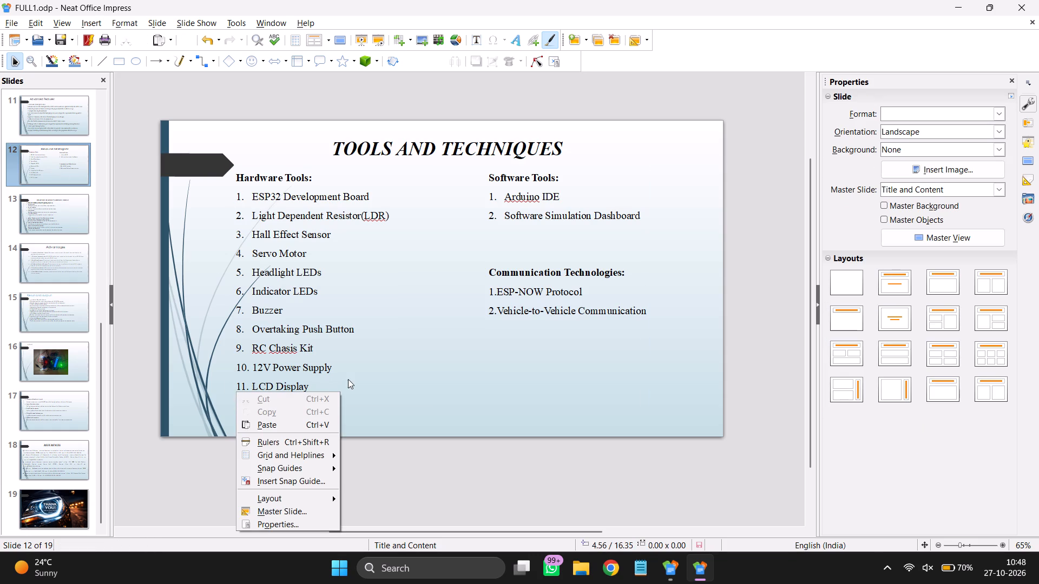
{"action": "left_click", "coordinate": [351, 379]}
{"action": "left_click", "coordinate": [308, 385]}
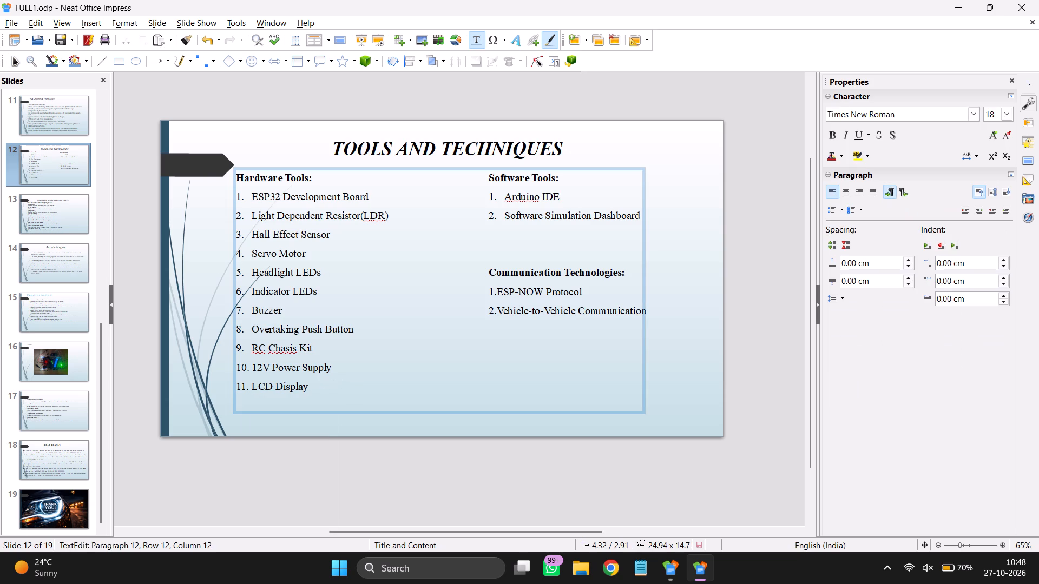
{"action": "key", "text": "Return"}
{"action": "key", "text": "t"}
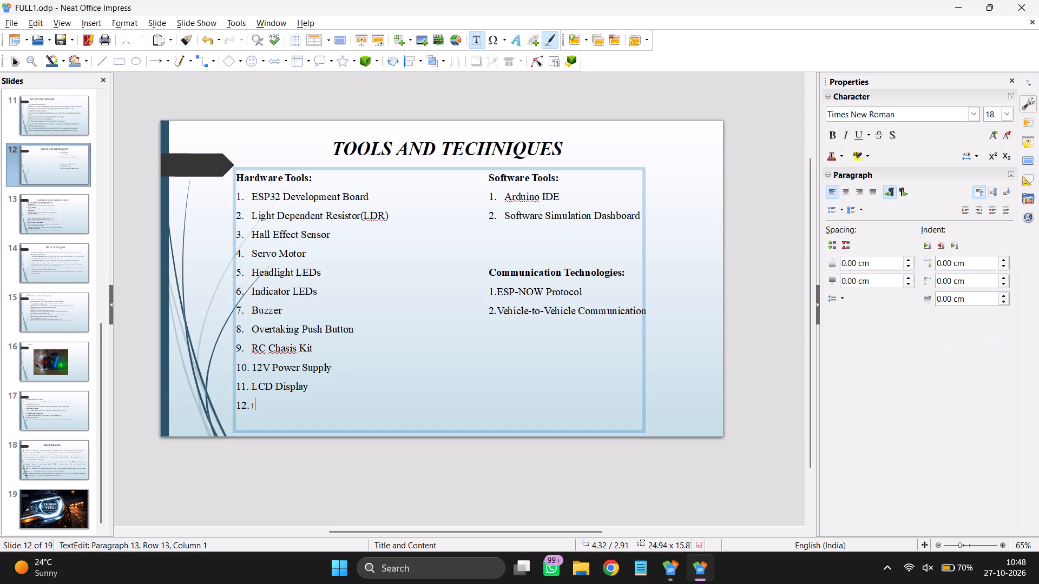
{"action": "key", "text": "BackSpace"}
{"action": "key", "text": "shift+t"}
{"action": "key", "text": "o"}
{"action": "type", "text": "ff"}
{"action": "key", "text": "space"}
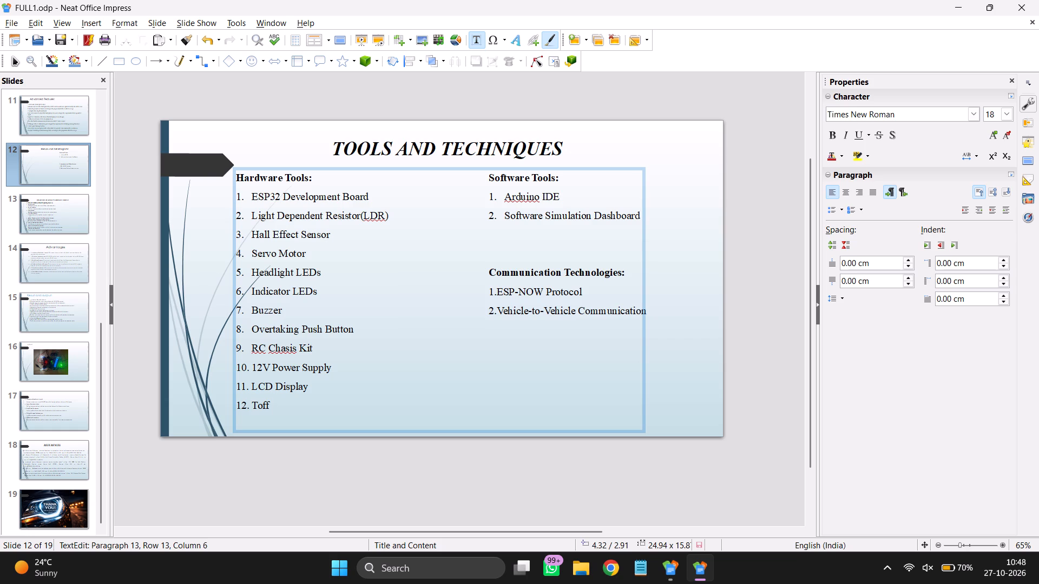
{"action": "type", "text": "Sensor"}
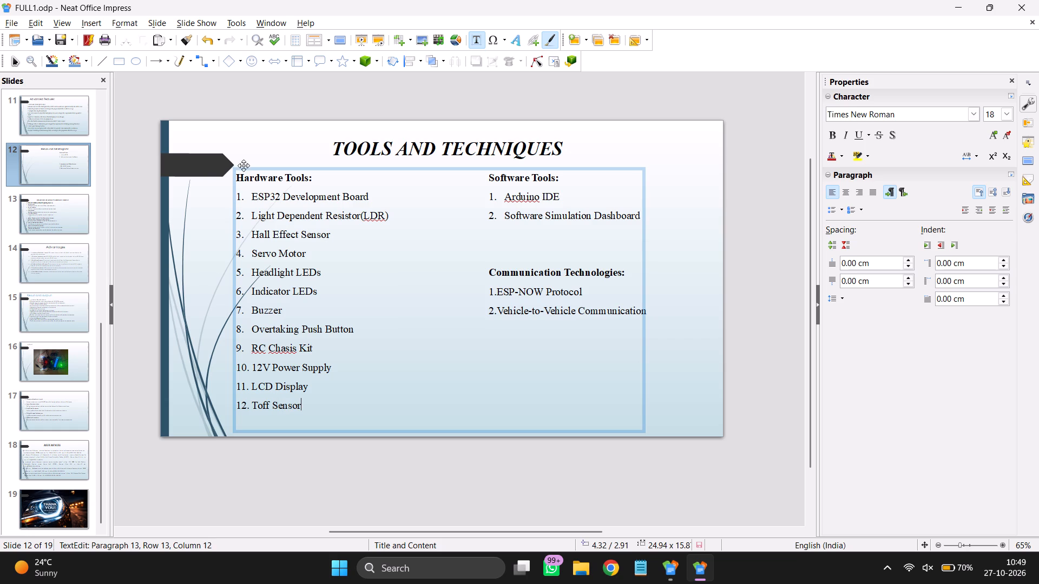
{"action": "left_click", "coordinate": [242, 159]}
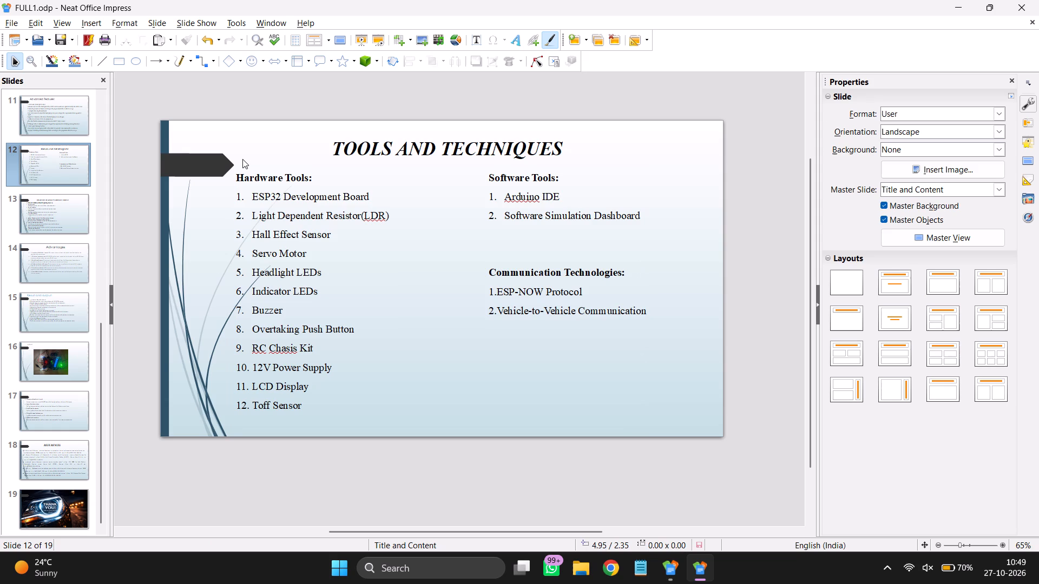
View the Advanced Features slide to check its content.
{"action": "left_click", "coordinate": [52, 122]}
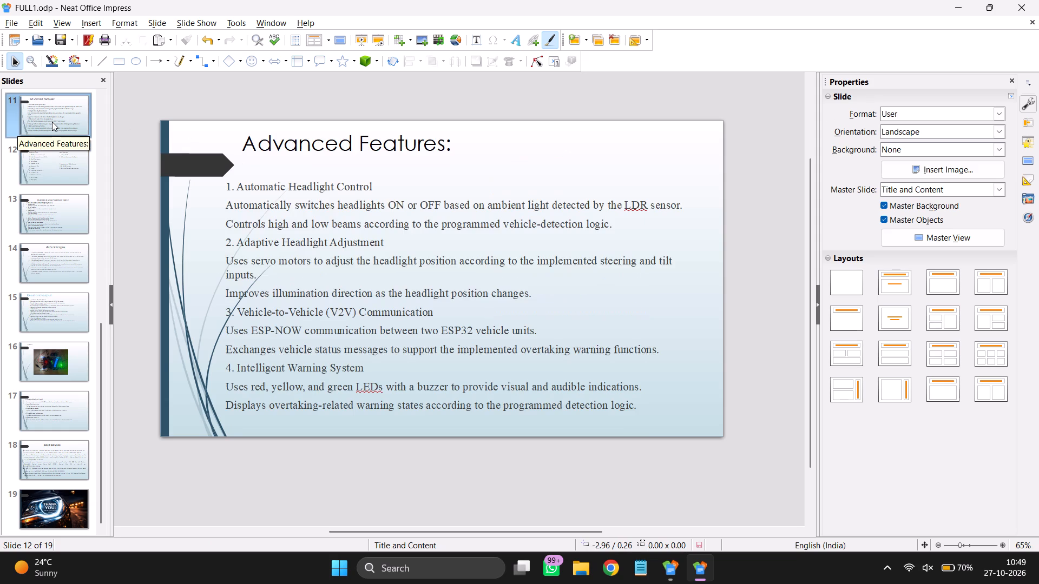
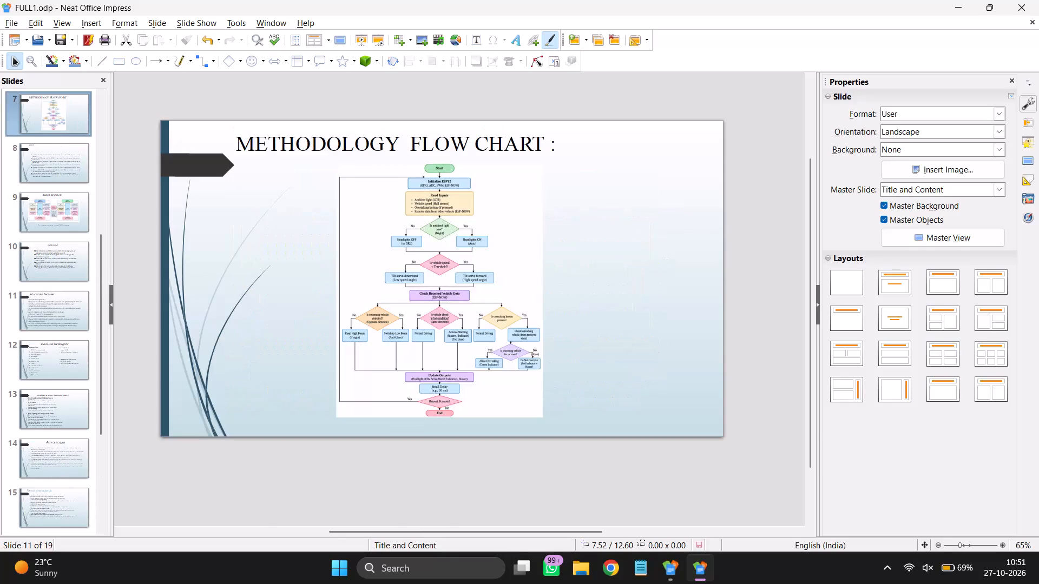
Review the Methodology, Block Diagram, Working and Advanced Features slides, and go back through the Introduction to slide 2.
{"action": "key", "text": "Right"}
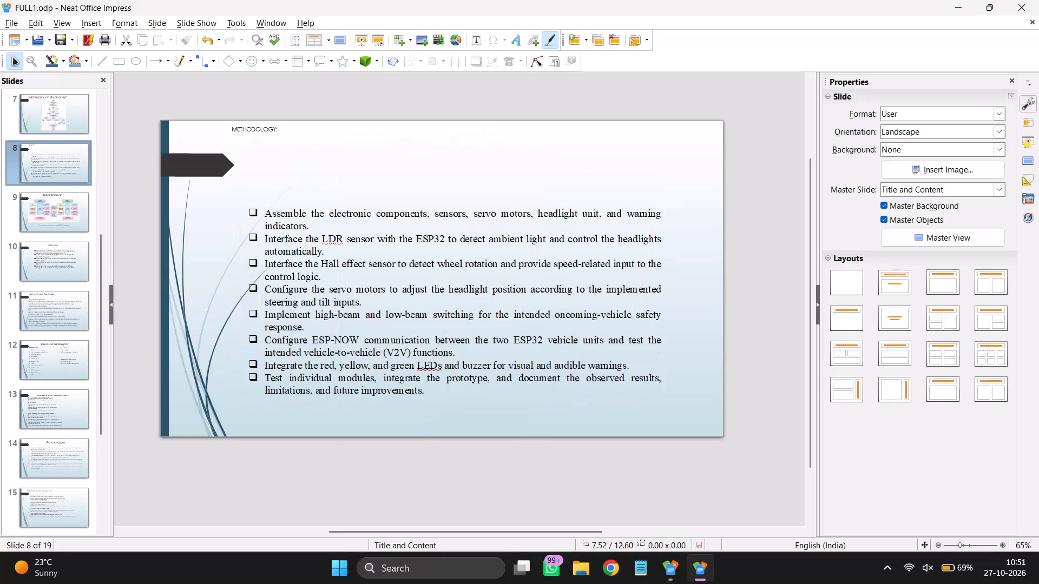
{"action": "key", "text": "Right"}
{"action": "key", "text": "Right"}
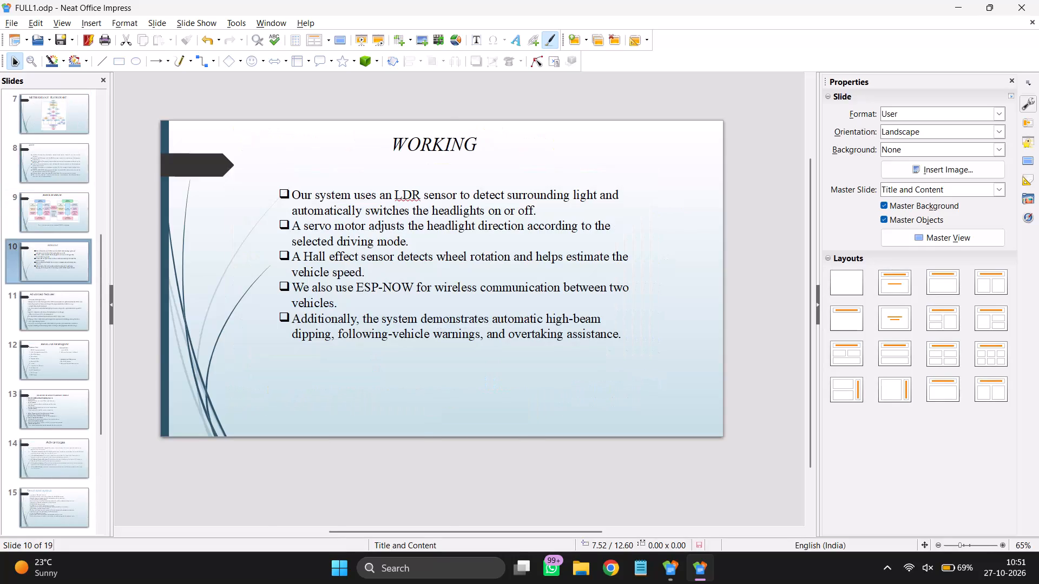
{"action": "key", "text": "Right"}
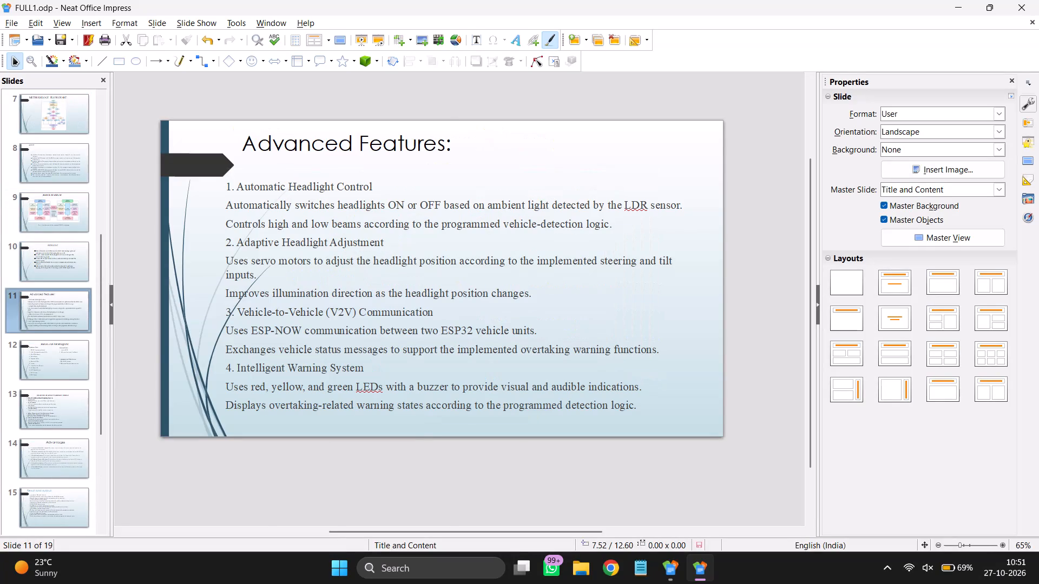
{"action": "key", "text": "Left"}
{"action": "key", "text": "Left"}
{"action": "key", "text": "Left"}
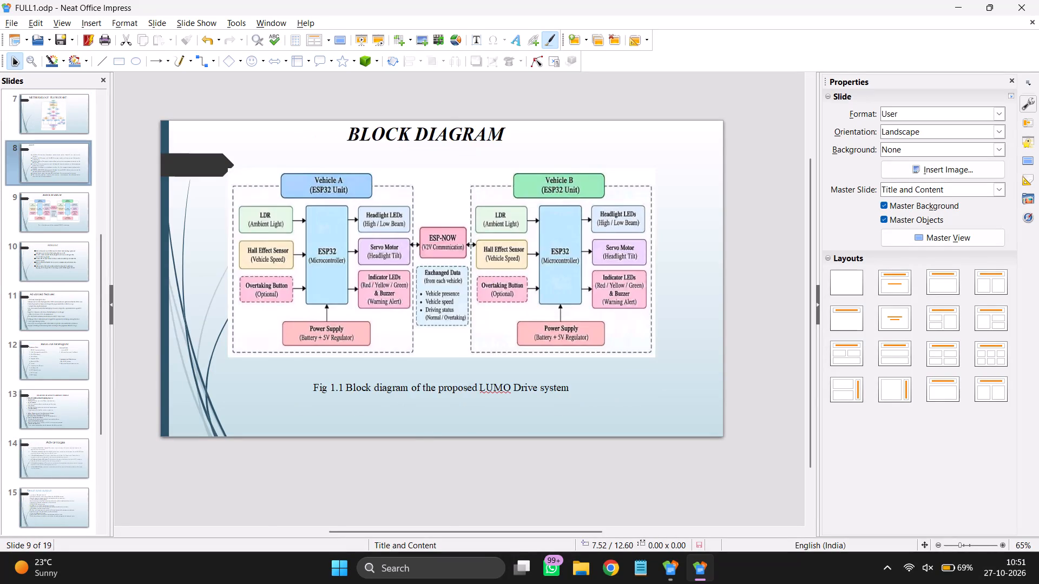
{"action": "key", "text": "Left"}
{"action": "key", "text": "Left"}
{"action": "key", "text": "Left"}
{"action": "key", "text": "Left"}
{"action": "key", "text": "Left"}
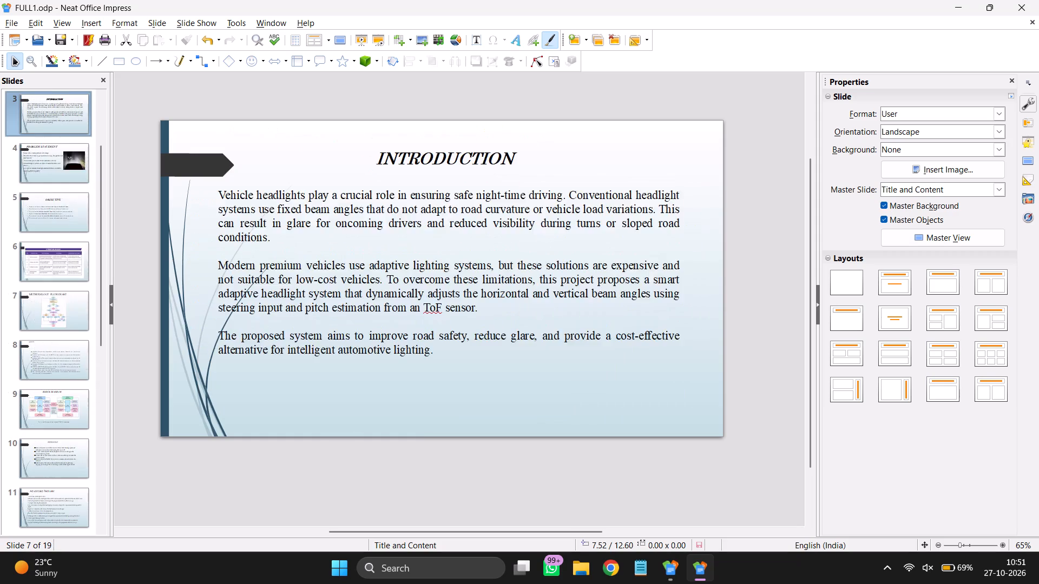
{"action": "key", "text": "Left"}
Review the slides from the Introduction through Literature Review, Methodology and Block Diagram to Working, rechecking the flow chart and block diagram.
{"action": "key", "text": "Right"}
{"action": "key", "text": "Right"}
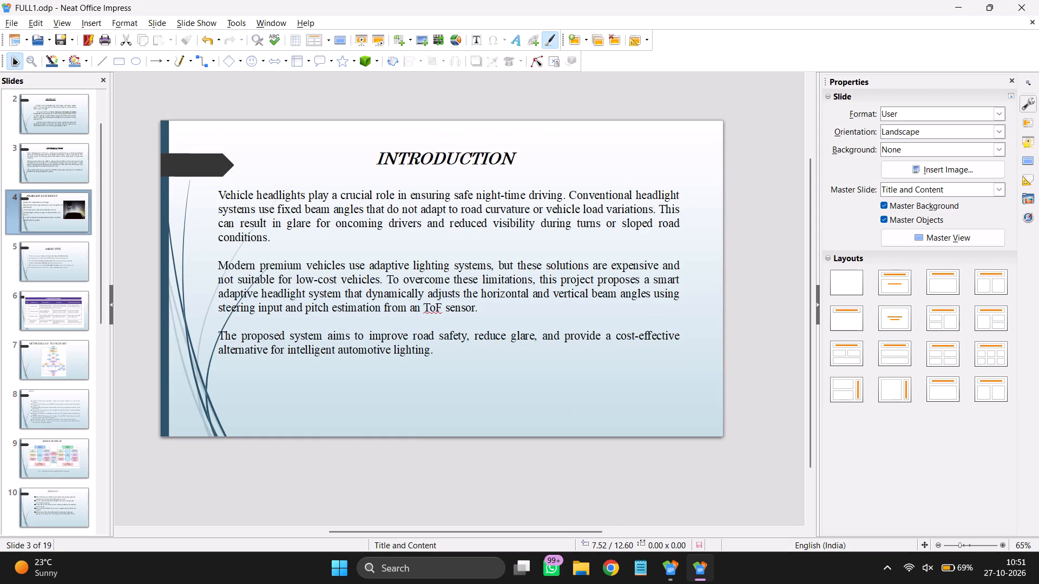
{"action": "key", "text": "Right"}
{"action": "key", "text": "Right"}
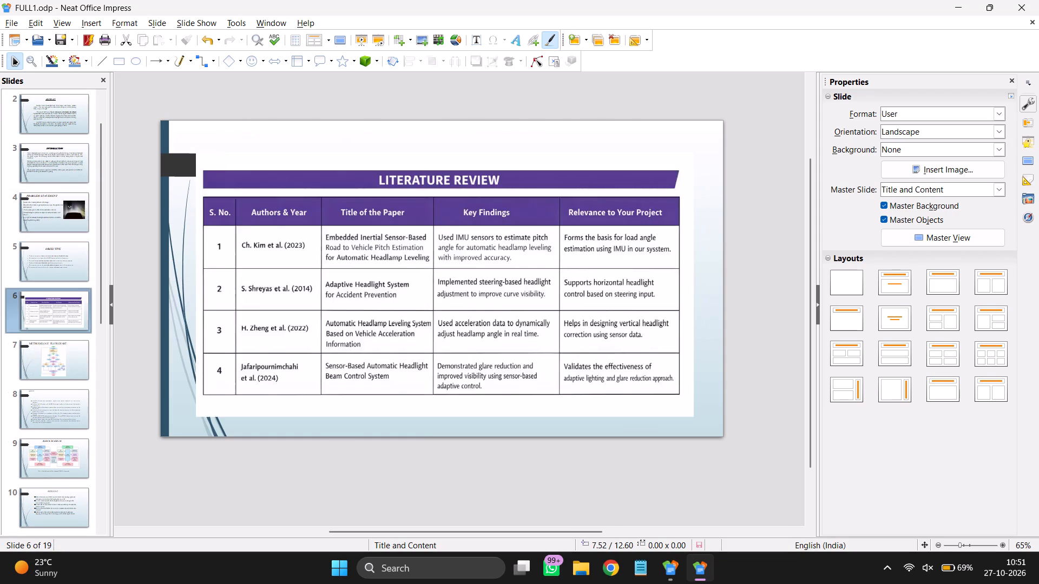
{"action": "key", "text": "Right"}
{"action": "key", "text": "Right"}
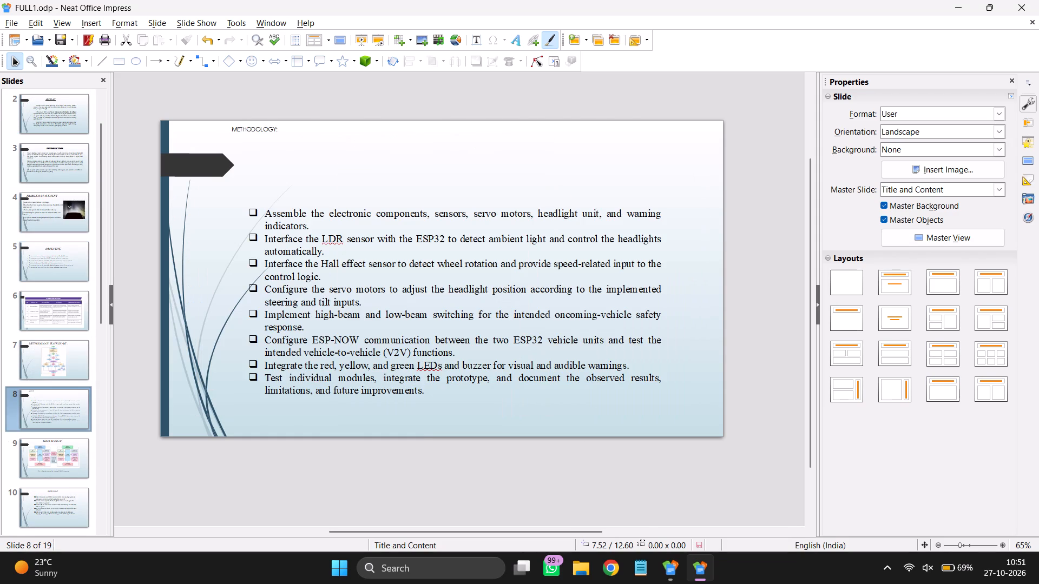
{"action": "key", "text": "Right"}
{"action": "key", "text": "Left"}
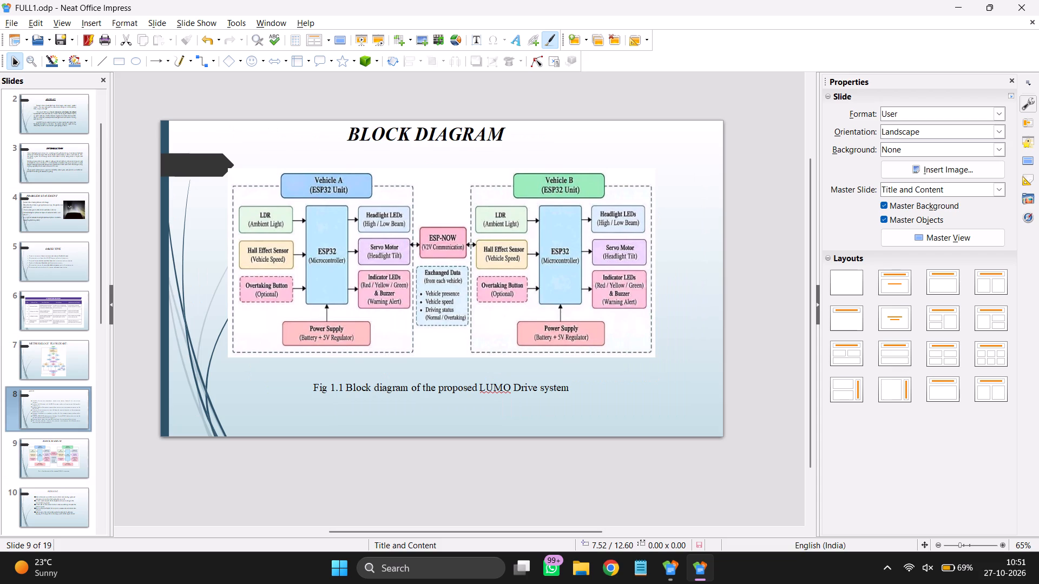
{"action": "key", "text": "Left"}
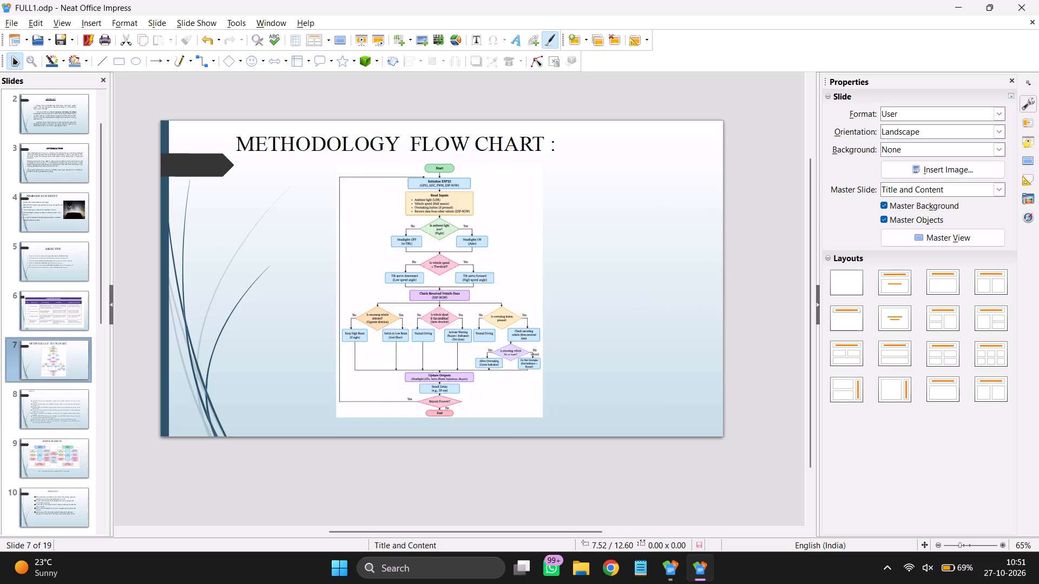
{"action": "key", "text": "Right"}
{"action": "key", "text": "Right"}
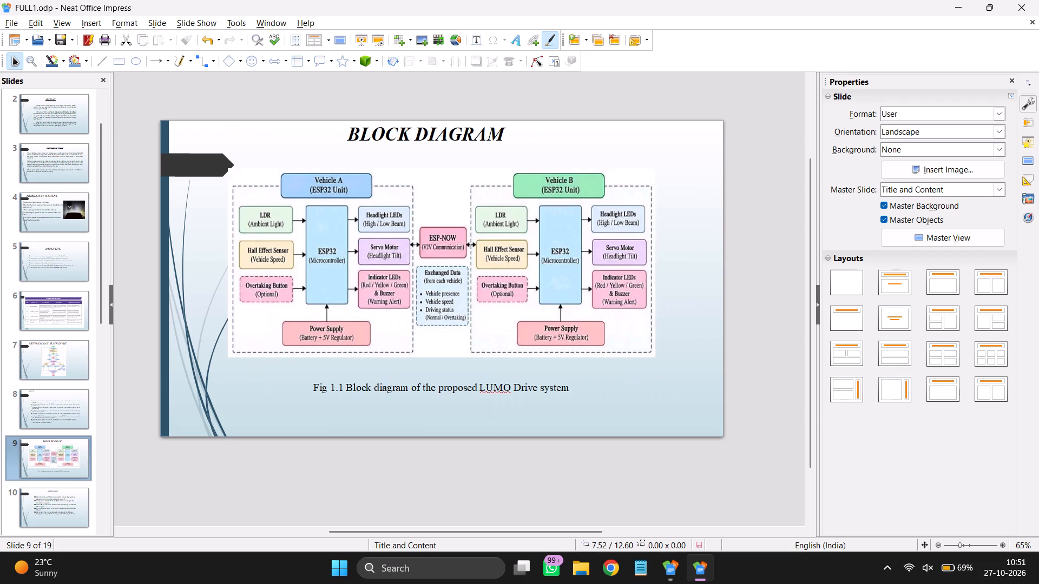
{"action": "key", "text": "Right"}
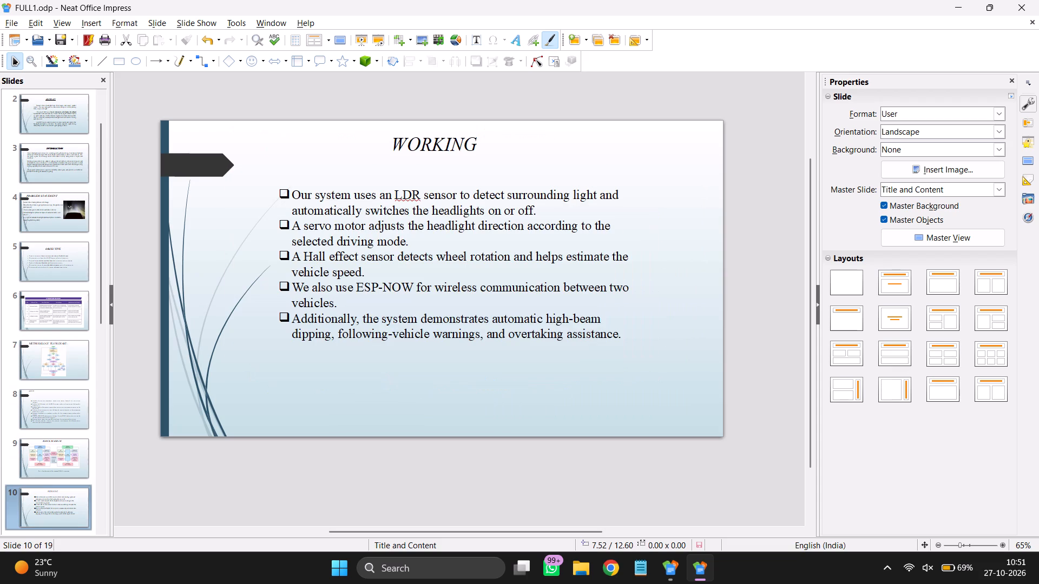
{"action": "key", "text": "Left"}
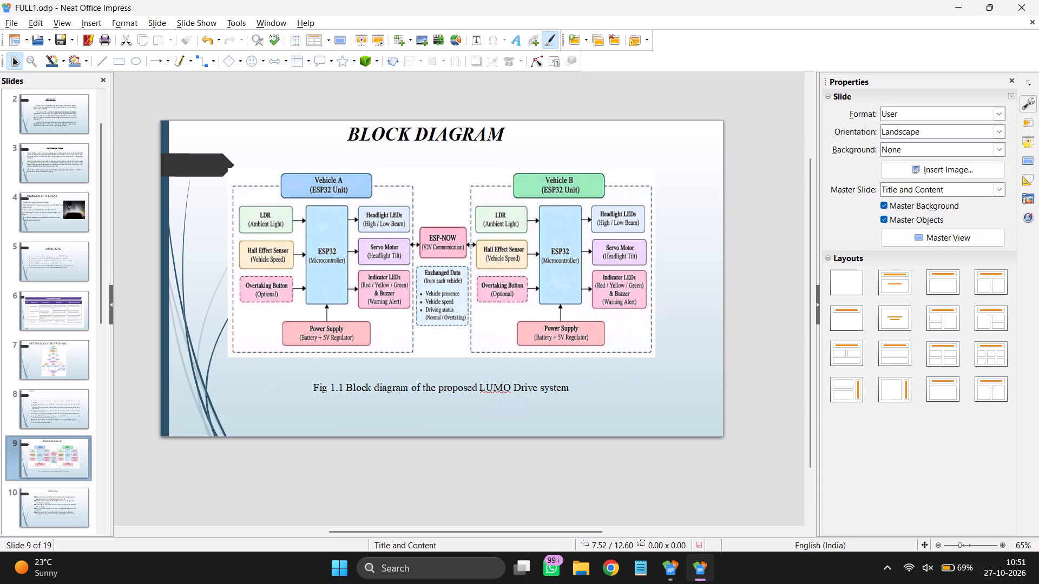
{"action": "key", "text": "Right"}
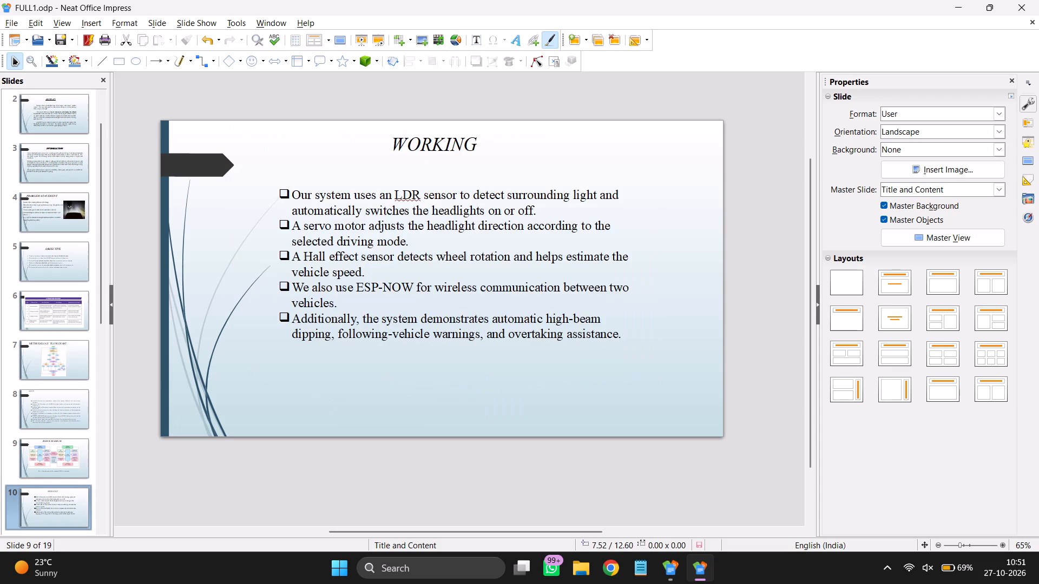
Review the slides after Working, through Disadvantages of Normal Vehicle and Result and output, up to the References slide.
{"action": "key", "text": "Right"}
{"action": "key", "text": "Right"}
{"action": "key", "text": "Right"}
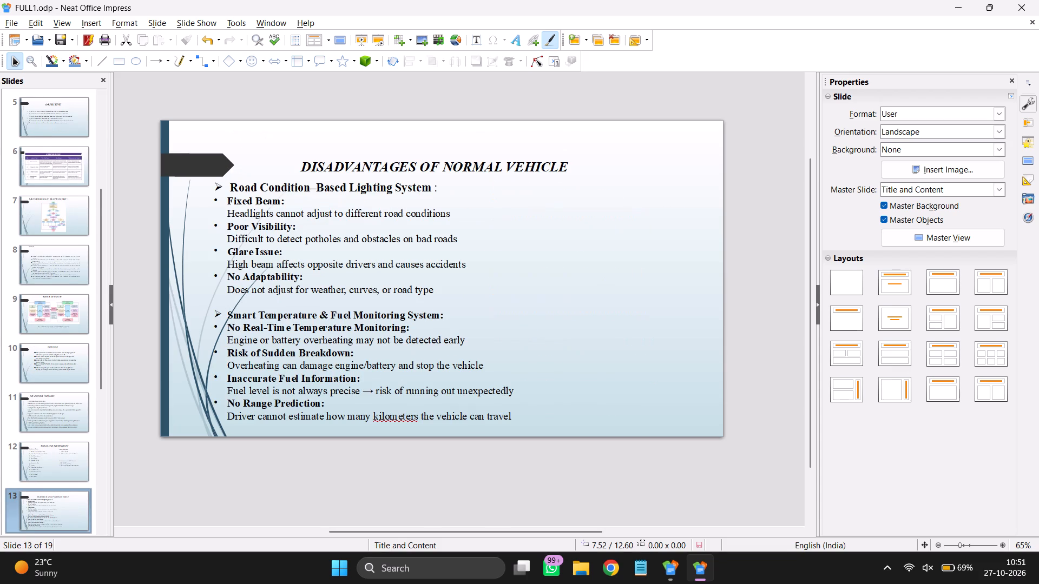
{"action": "key", "text": "Right"}
{"action": "key", "text": "Right"}
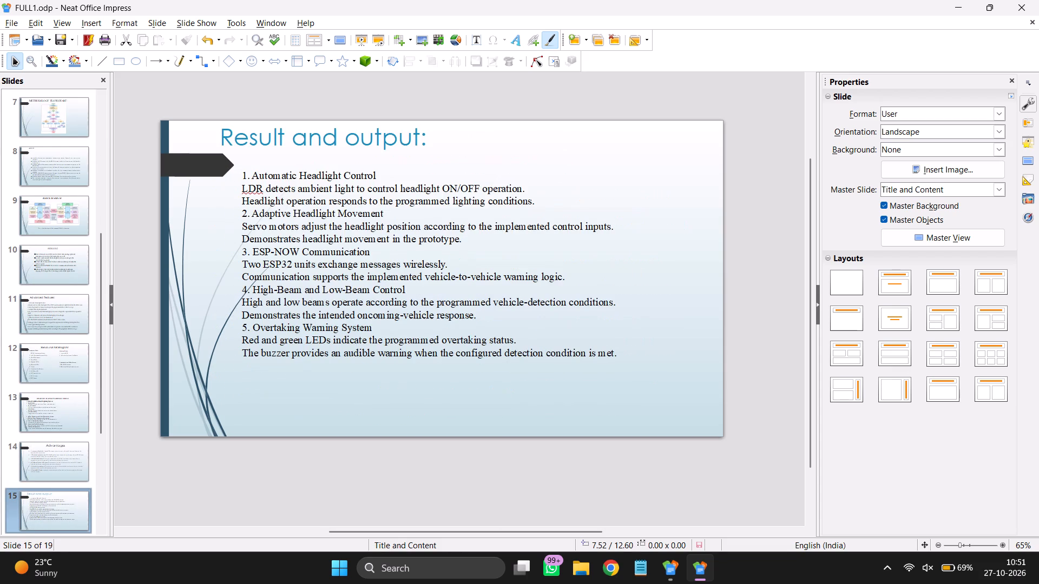
{"action": "key", "text": "Right"}
{"action": "key", "text": "Right"}
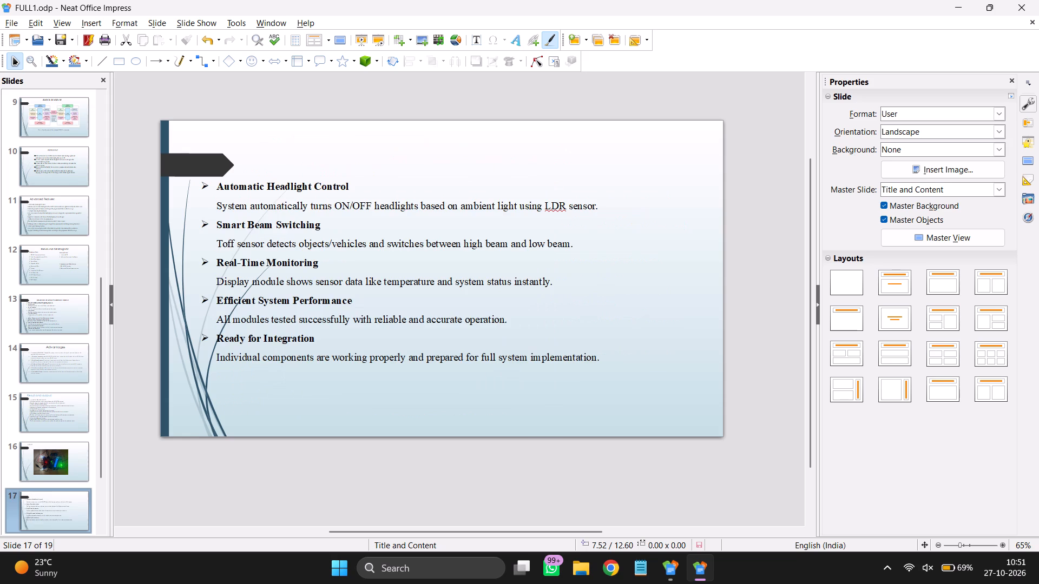
{"action": "key", "text": "Right"}
Review the slides backwards from References to Advanced Features, checking the Tools and Techniques lists against the Advanced Features content.
{"action": "key", "text": "Left"}
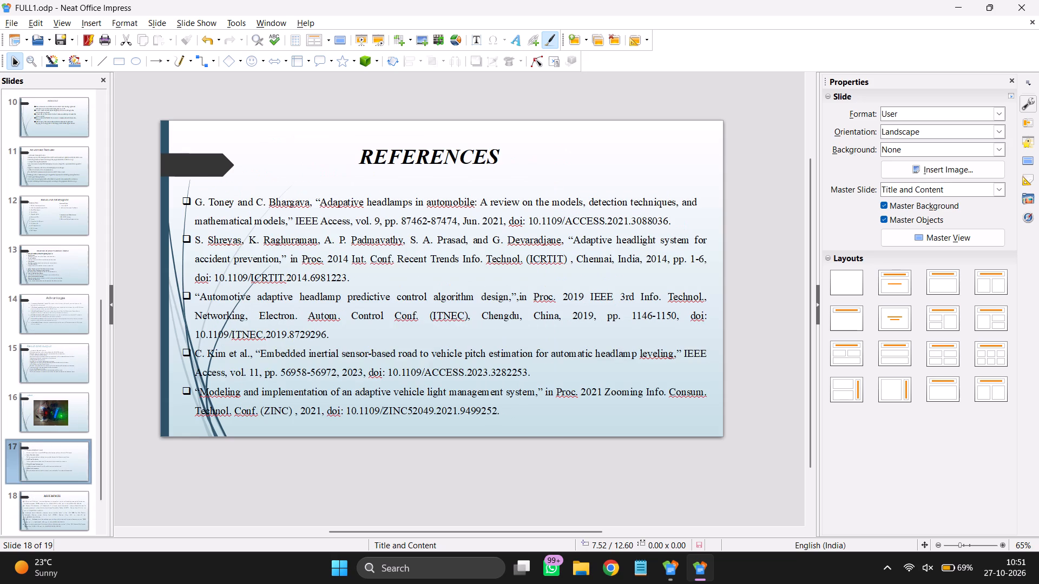
{"action": "key", "text": "Left"}
{"action": "key", "text": "Left"}
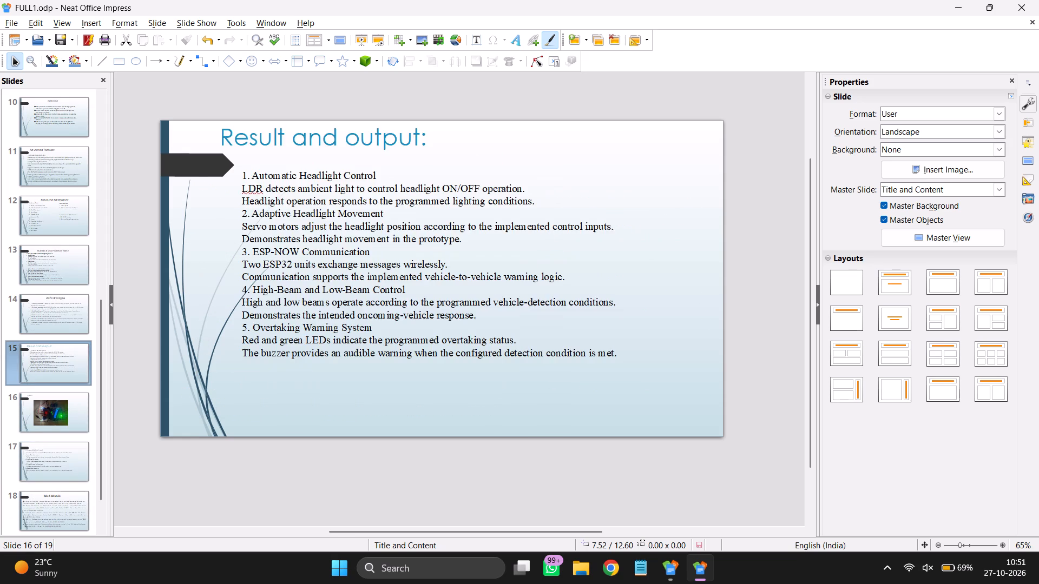
{"action": "key", "text": "Left"}
{"action": "key", "text": "Left"}
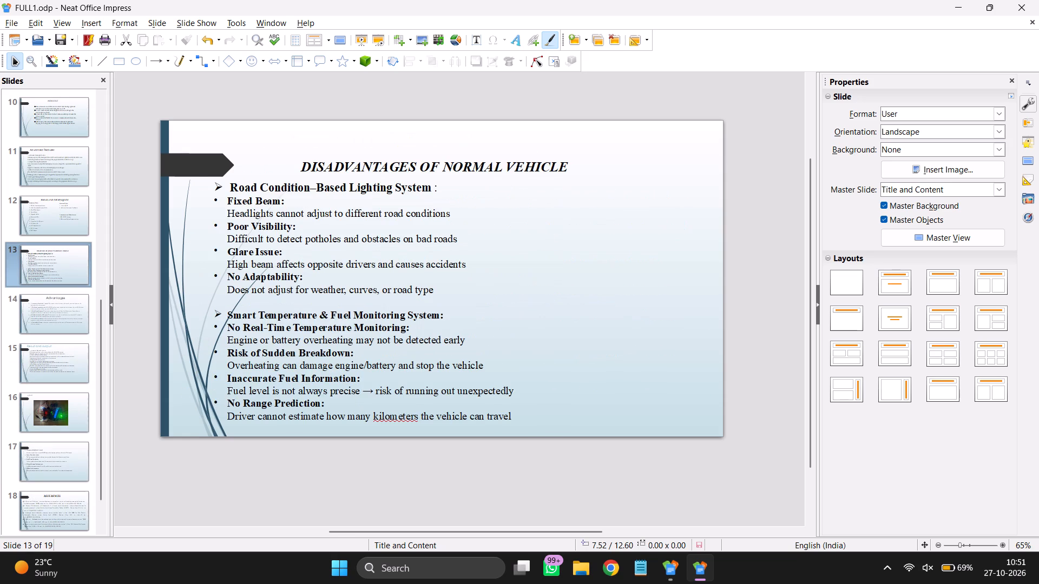
{"action": "key", "text": "Left"}
{"action": "key", "text": "Left"}
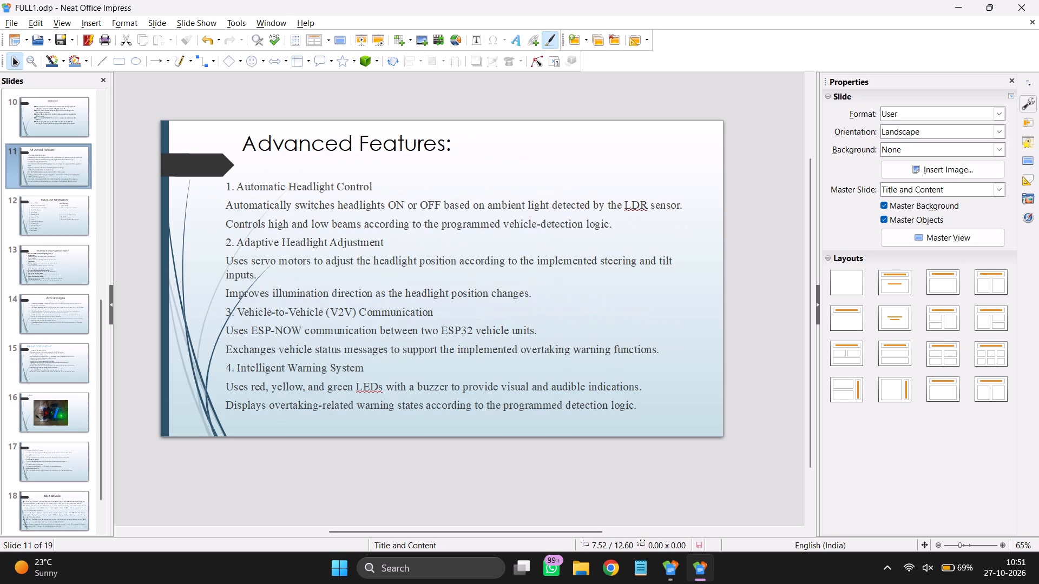
{"action": "key", "text": "Right"}
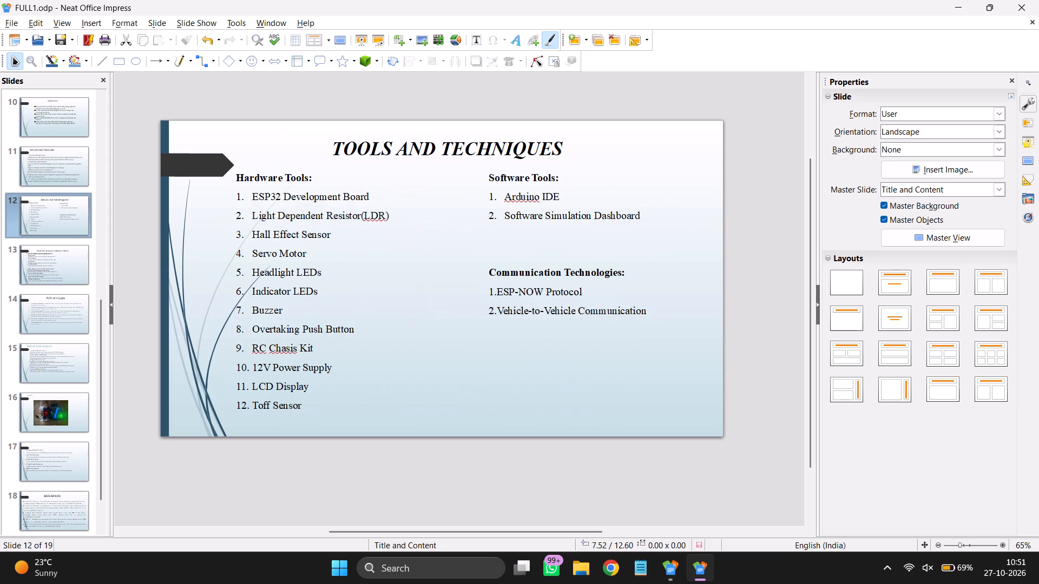
{"action": "scroll", "coordinate": [272, 187], "scroll_direction": "up", "scroll_amount": 4, "text": "ctrl"}
{"action": "scroll", "coordinate": [272, 187], "scroll_direction": "down", "scroll_amount": 2, "text": "ctrl"}
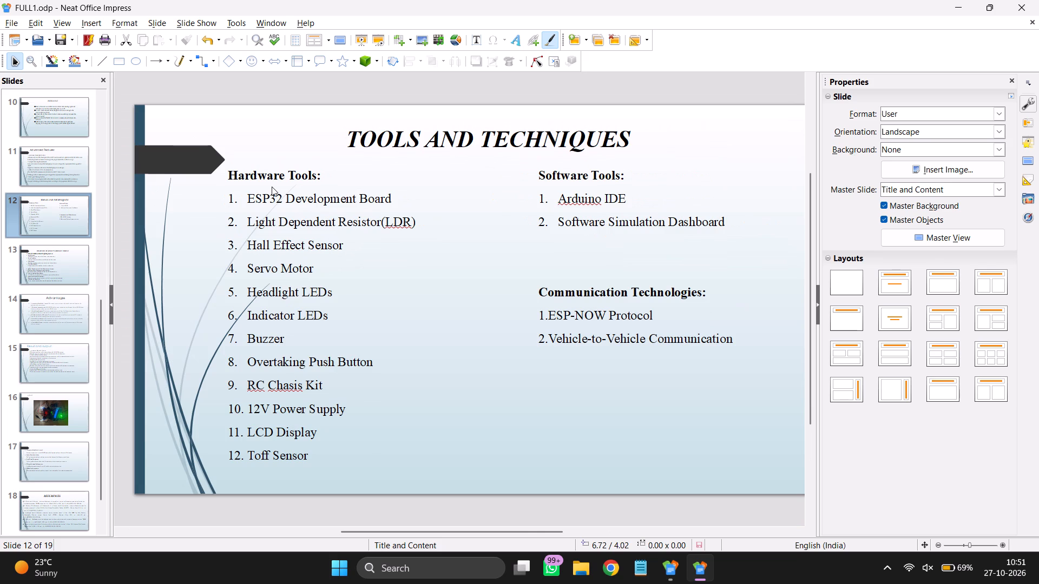
{"action": "key", "text": "Left"}
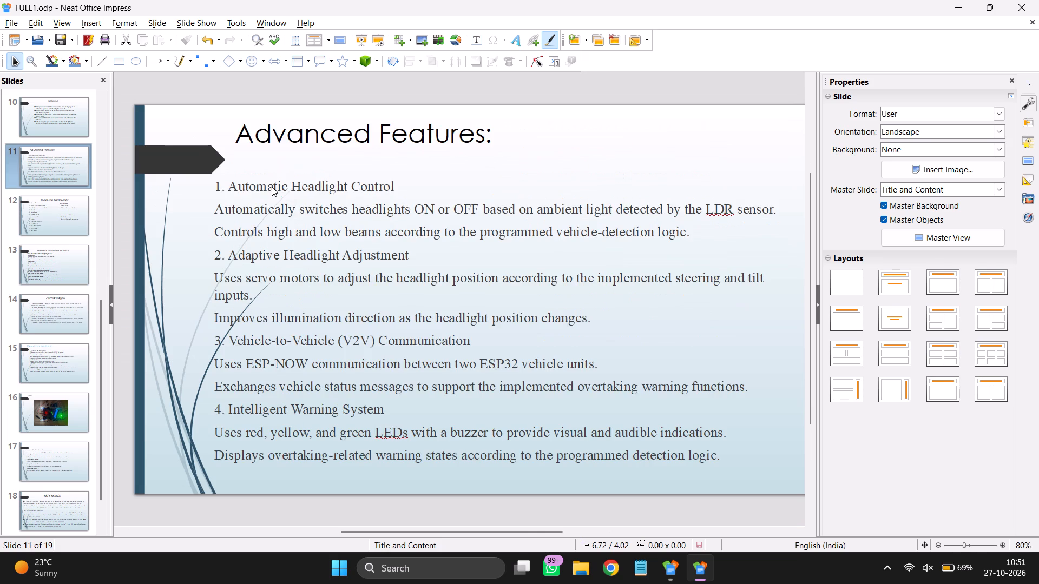
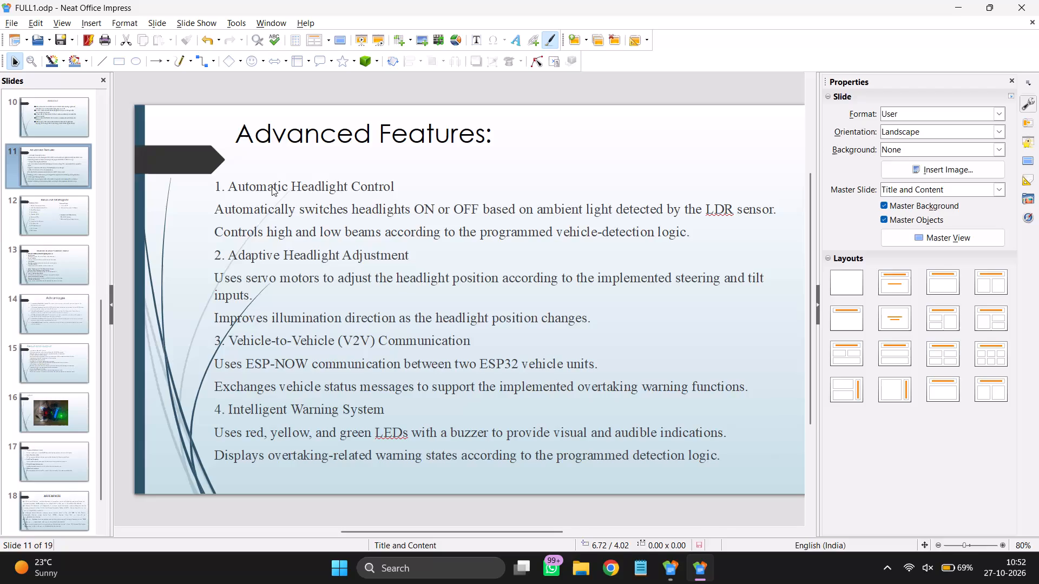
Save the edited FULL1 presentation in its current ODP file.
{"action": "left_click", "coordinate": [272, 187]}
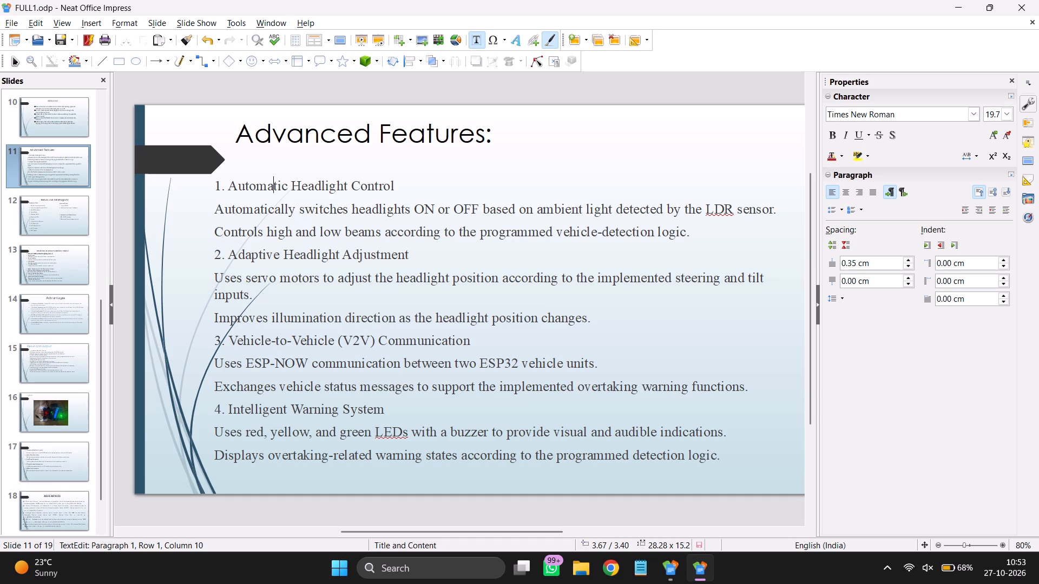
{"action": "key", "text": "ctrl+s"}
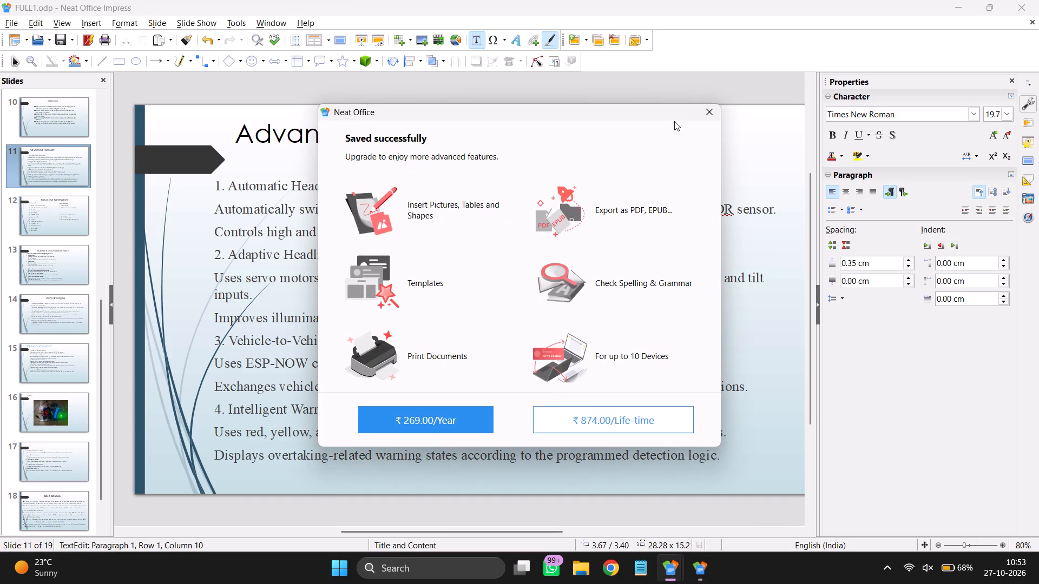
{"action": "left_click", "coordinate": [709, 110]}
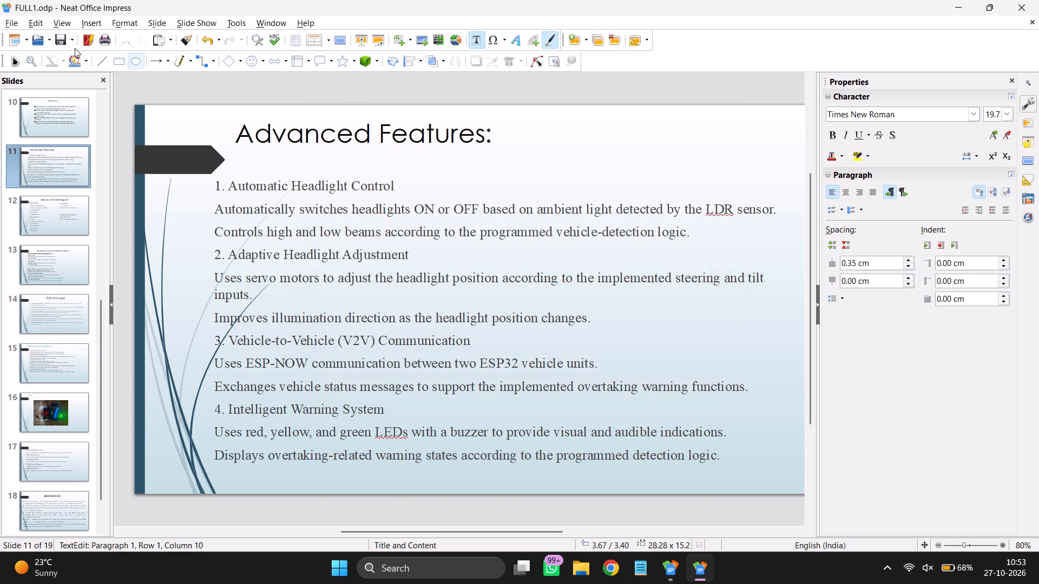
{"action": "key", "text": "ctrl+s"}
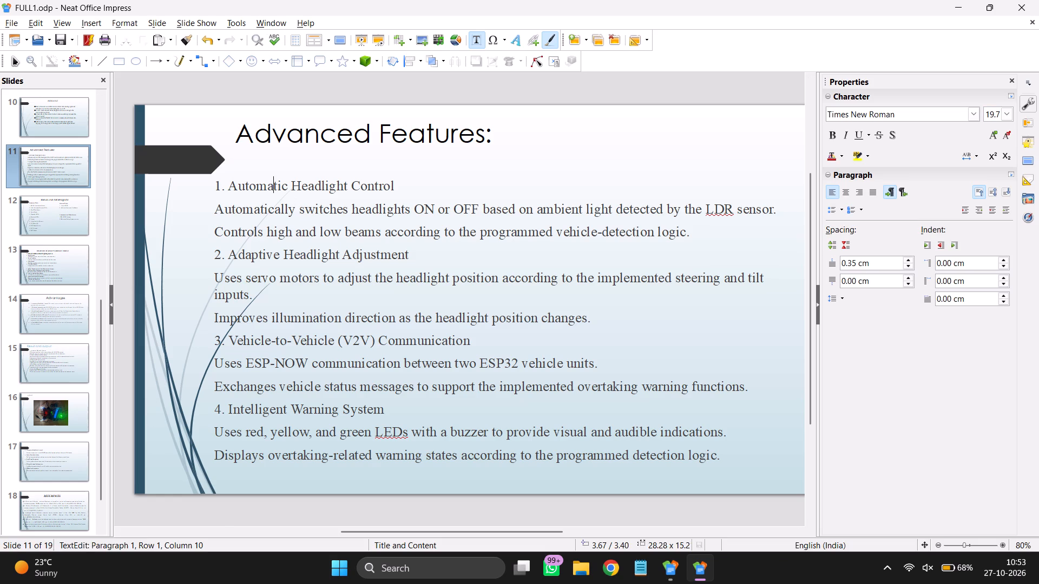
{"action": "key", "text": "ctrl+s"}
{"action": "left_click", "coordinate": [7, 14]}
{"action": "left_click", "coordinate": [10, 21]}
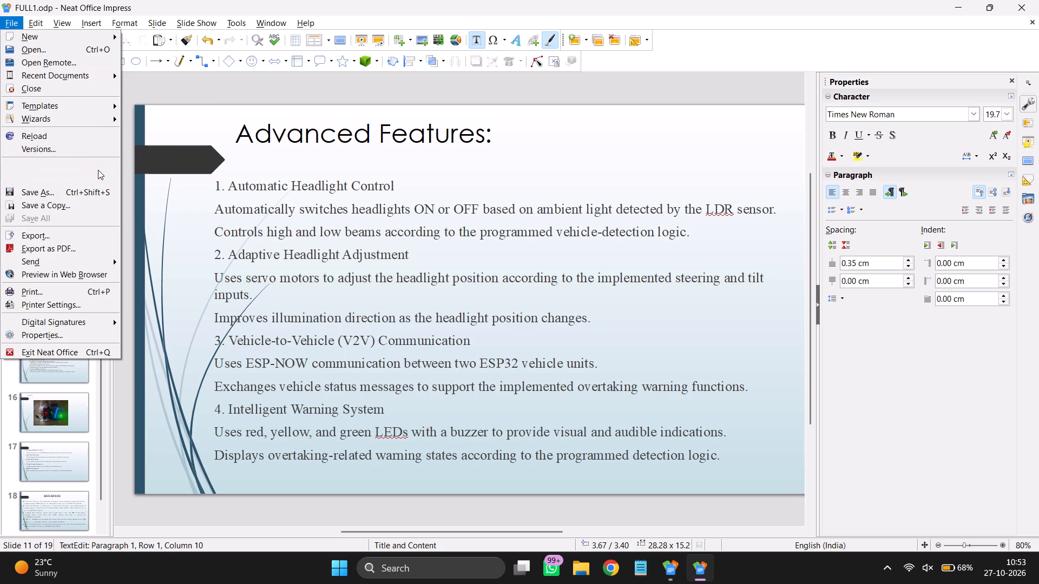
{"action": "left_click", "coordinate": [99, 165]}
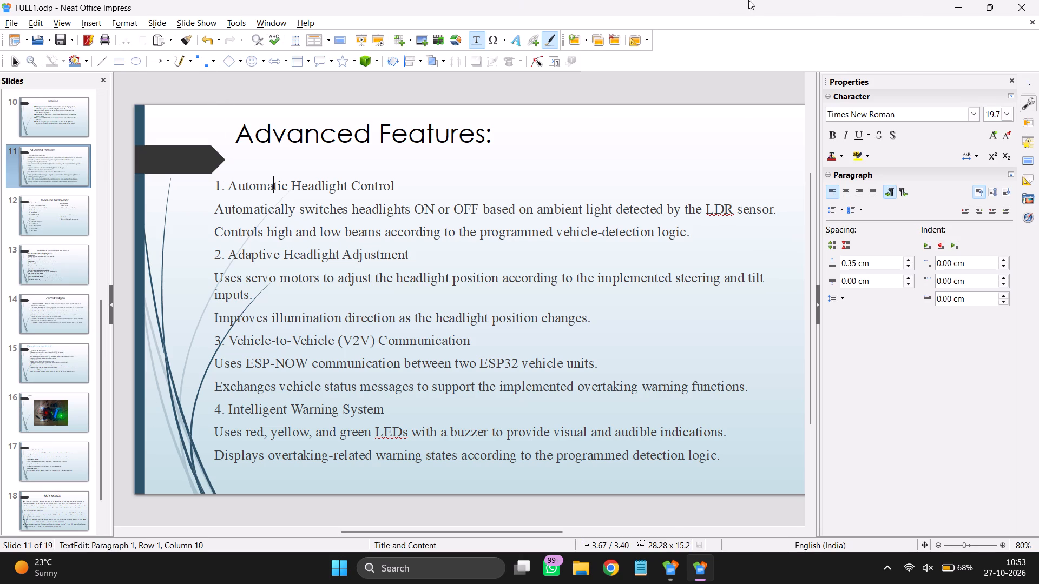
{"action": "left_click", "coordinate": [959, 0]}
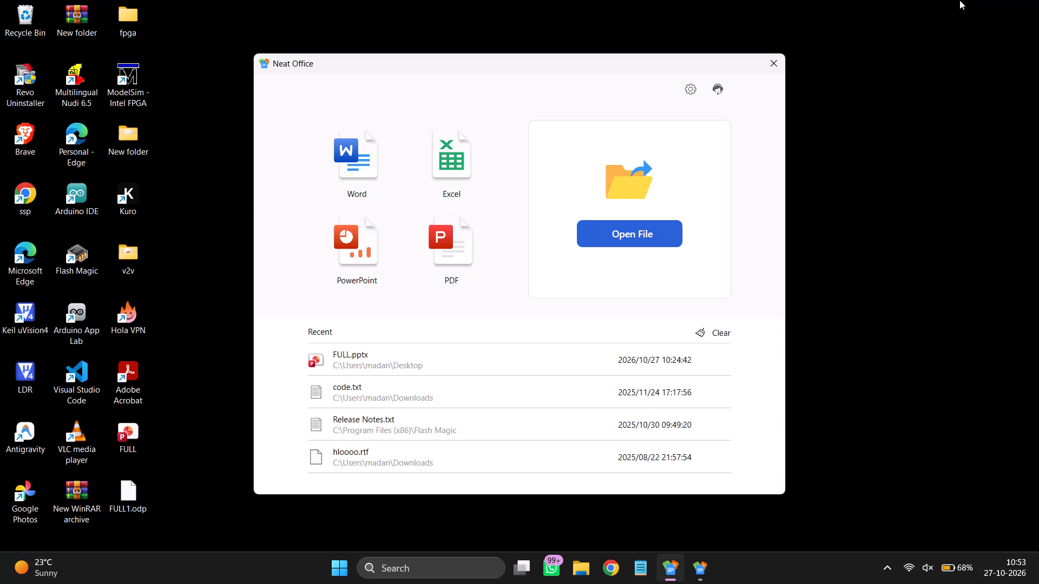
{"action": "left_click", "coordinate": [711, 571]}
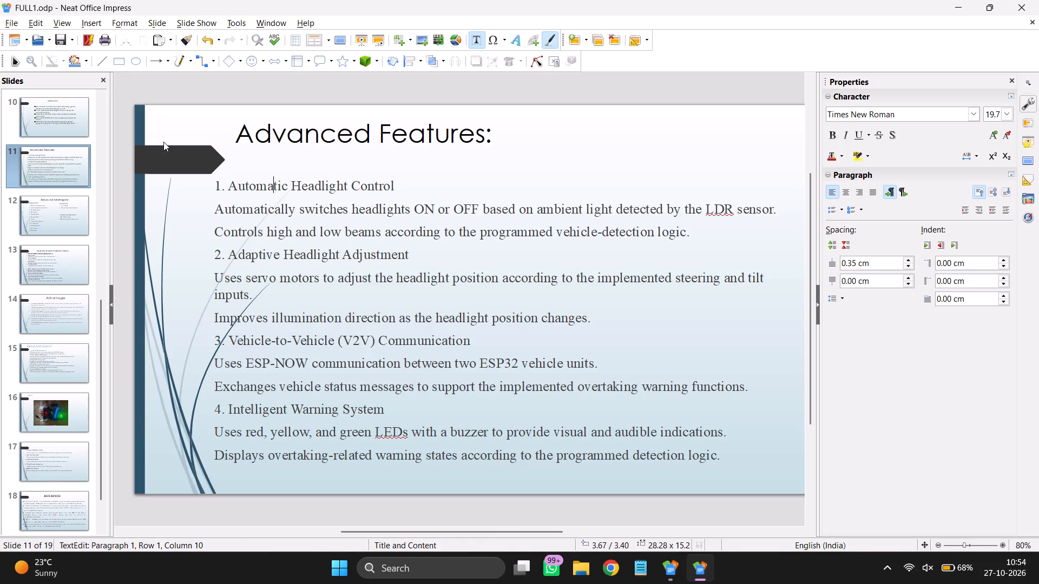
Save the presentation on the Desktop as FULL1 in PowerPoint 2007–2019 format, keeping that format instead of ODF.
{"action": "left_click", "coordinate": [5, 21]}
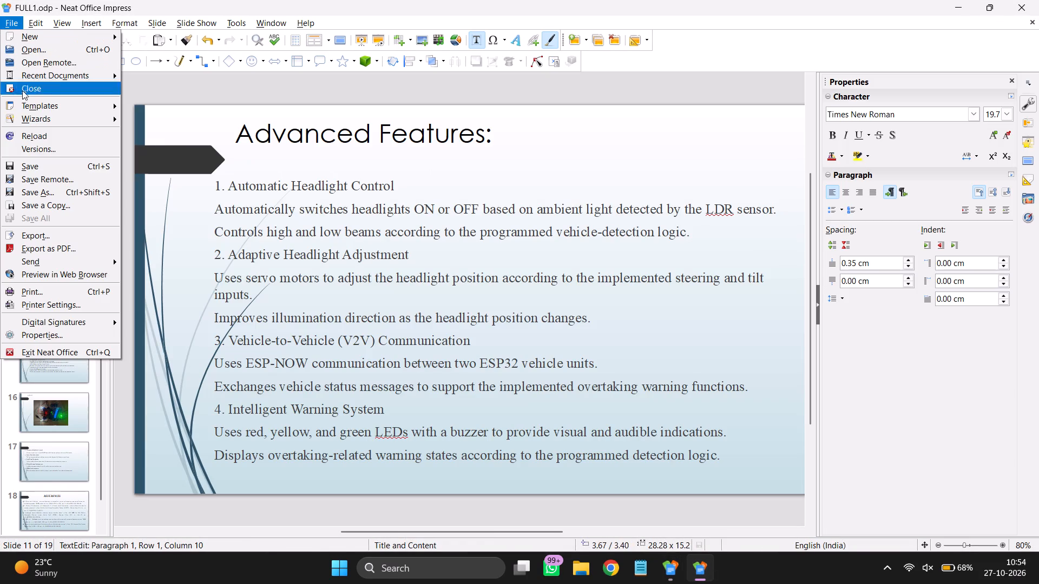
{"action": "left_click", "coordinate": [37, 194]}
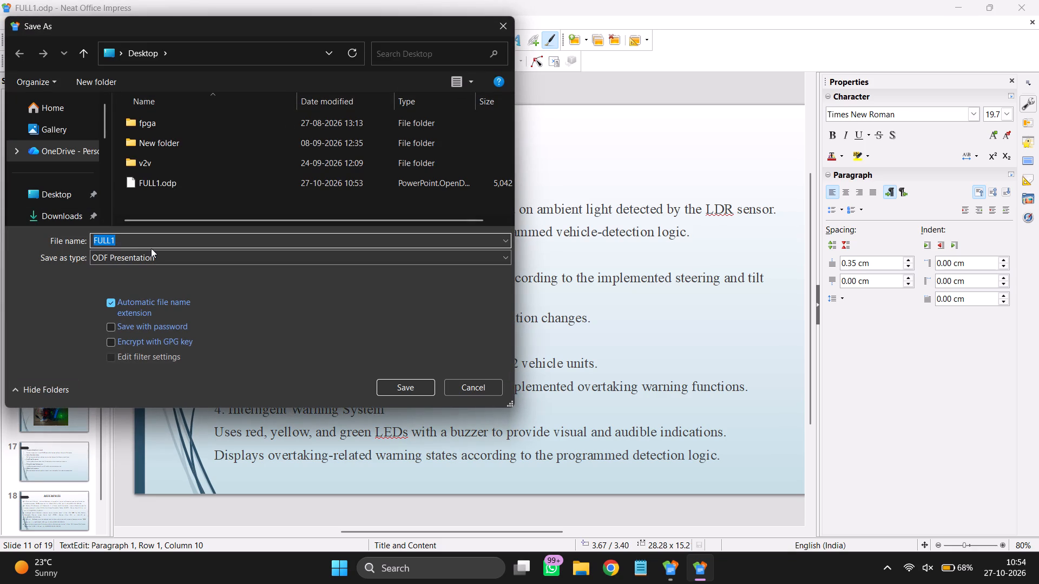
{"action": "left_click", "coordinate": [141, 259]}
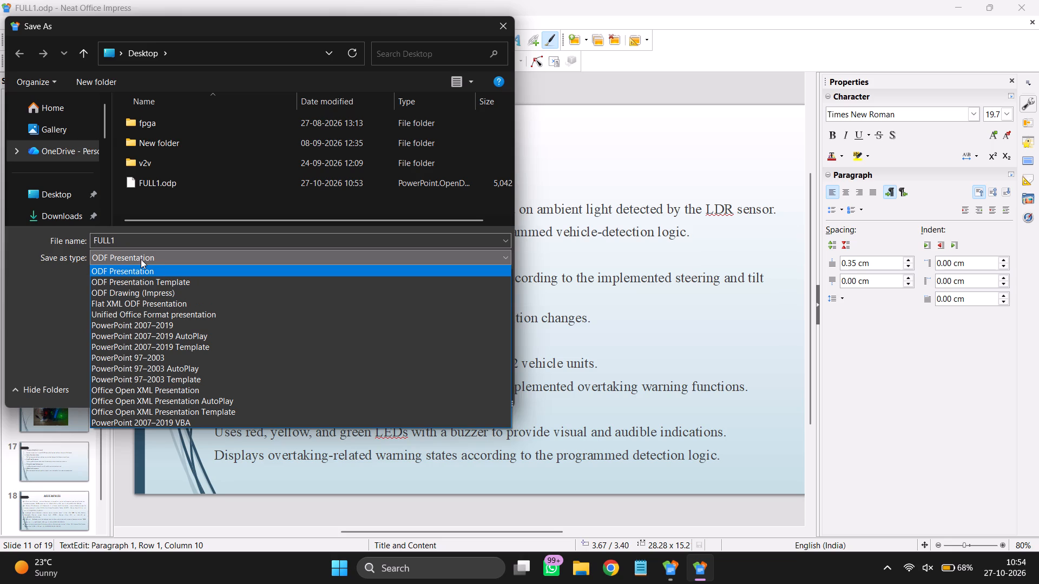
{"action": "left_click", "coordinate": [141, 259]}
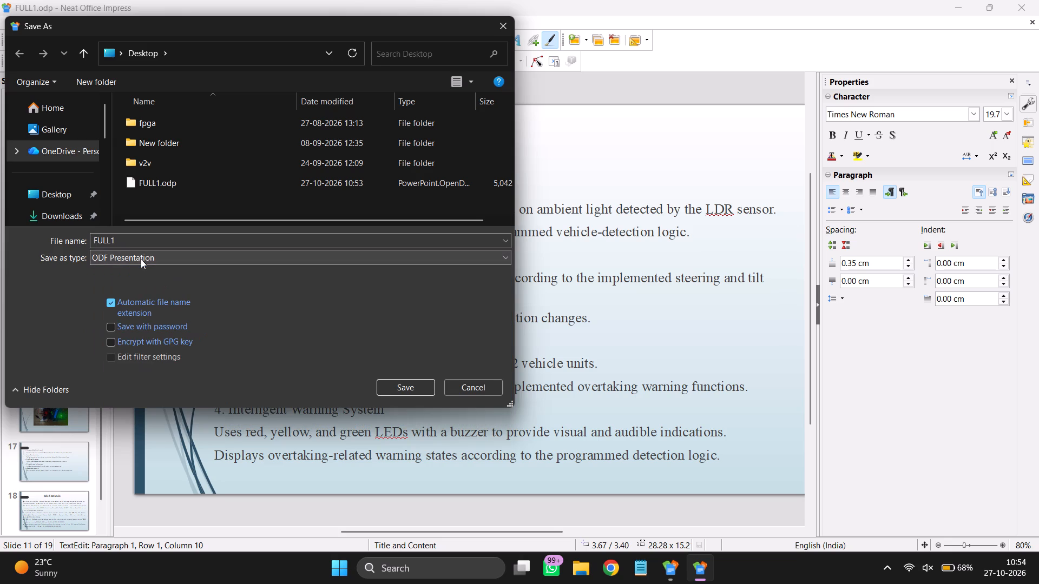
{"action": "left_click", "coordinate": [406, 387]}
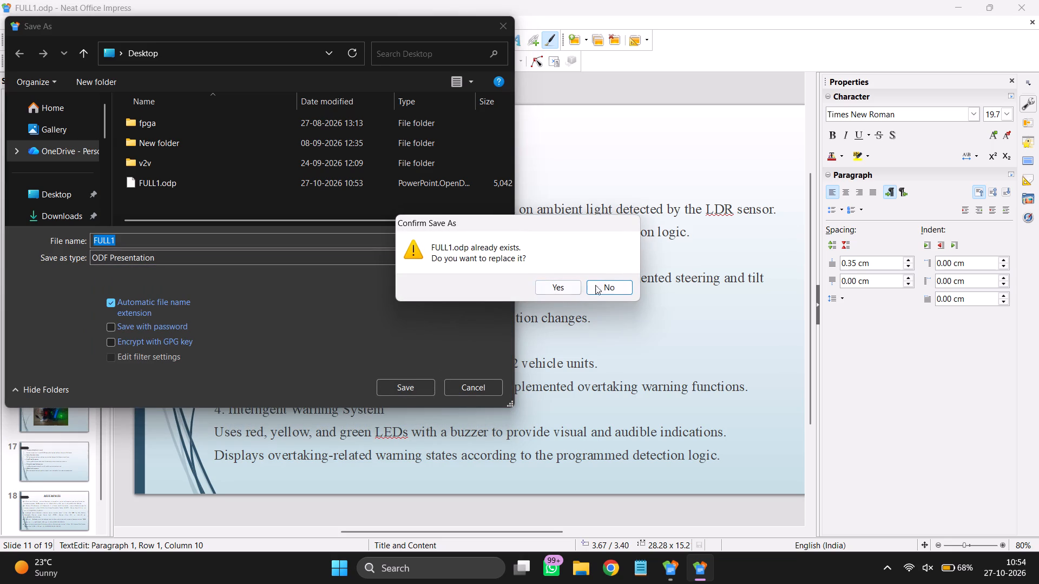
{"action": "left_click", "coordinate": [607, 282]}
{"action": "left_click", "coordinate": [357, 262]}
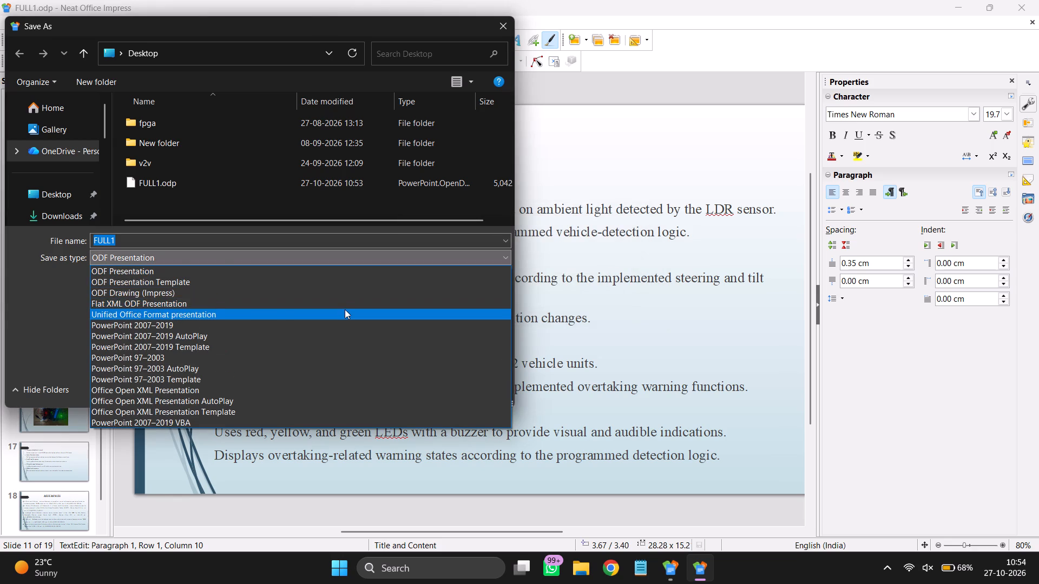
{"action": "left_click", "coordinate": [345, 309]}
{"action": "left_click", "coordinate": [345, 256]}
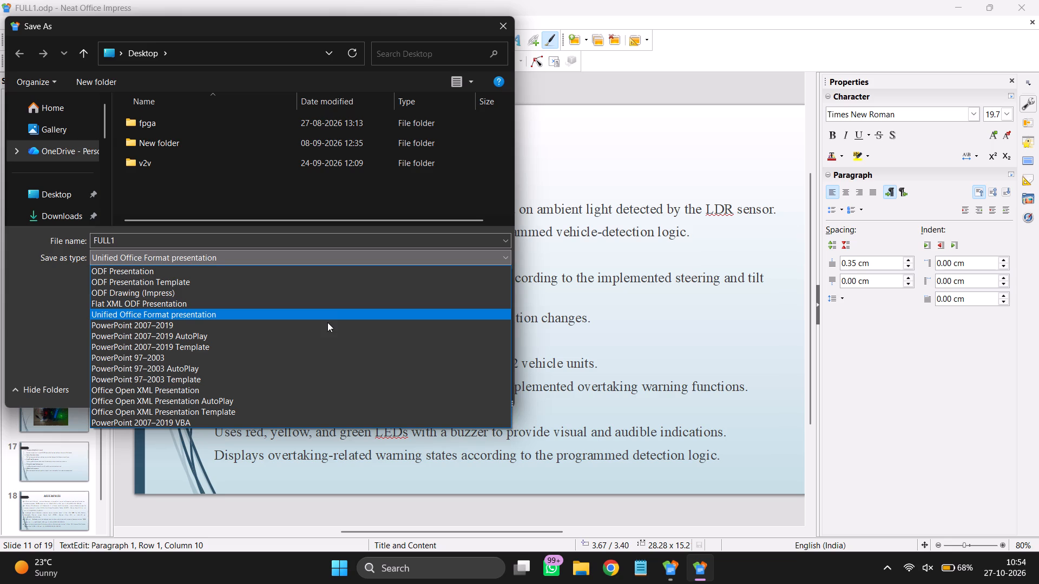
{"action": "left_click", "coordinate": [327, 322]}
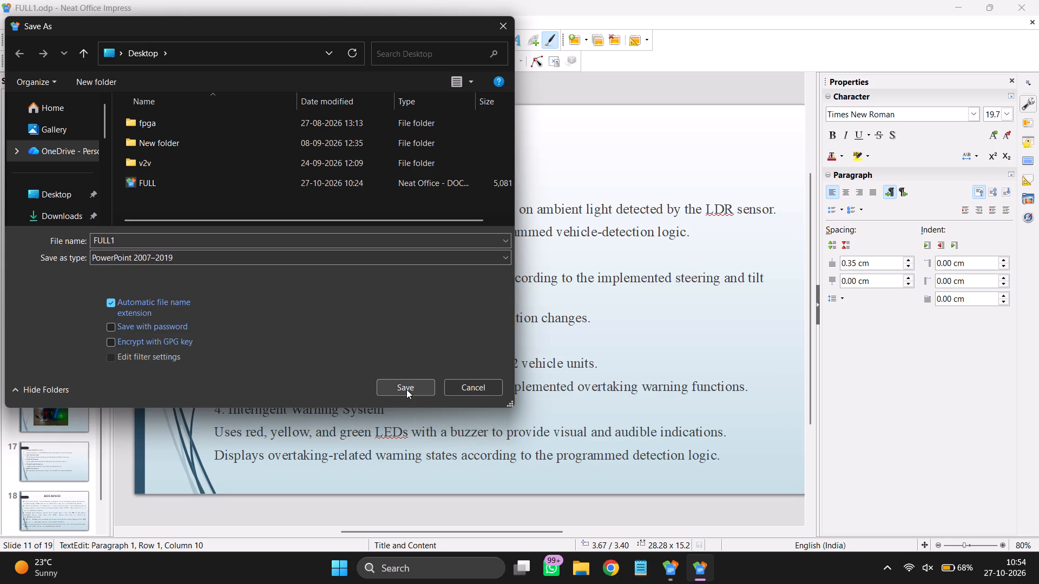
{"action": "left_click", "coordinate": [406, 390]}
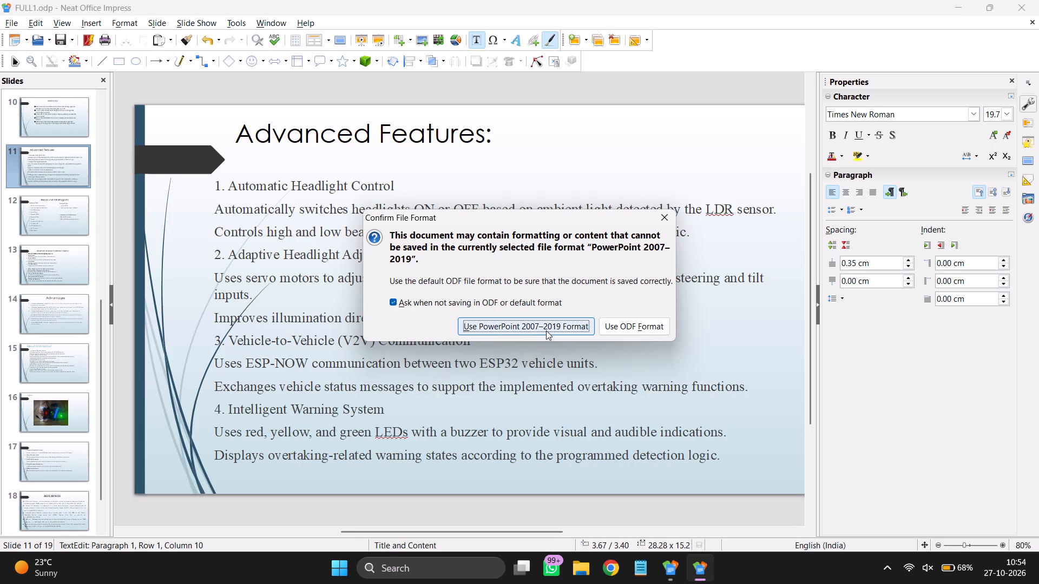
{"action": "left_click", "coordinate": [546, 330]}
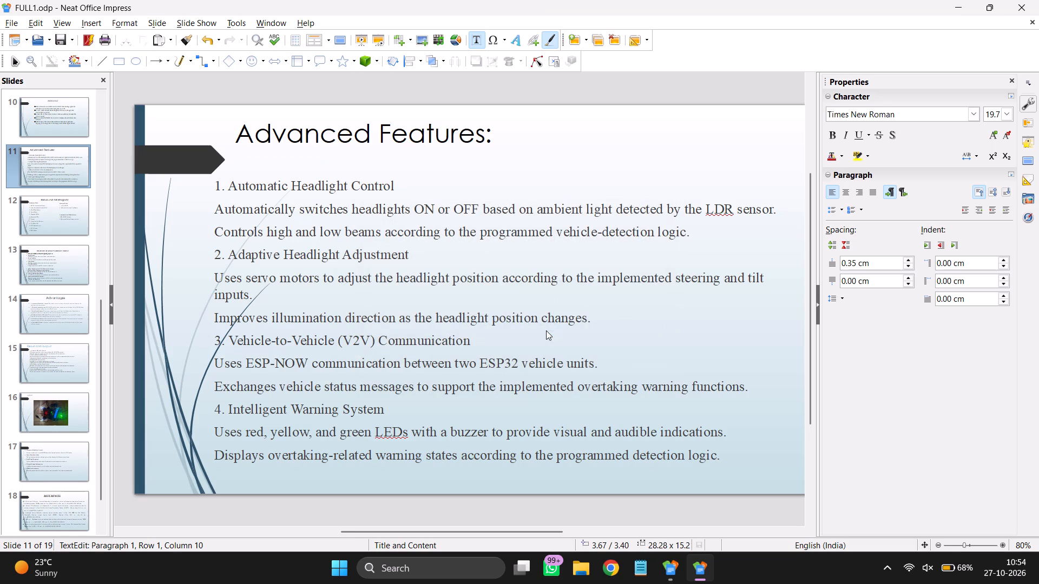
Switch to File Explorer, locate the PowerPoint version of FULL1 among the recent files, and check the actions available for it.
{"action": "left_click", "coordinate": [586, 560]}
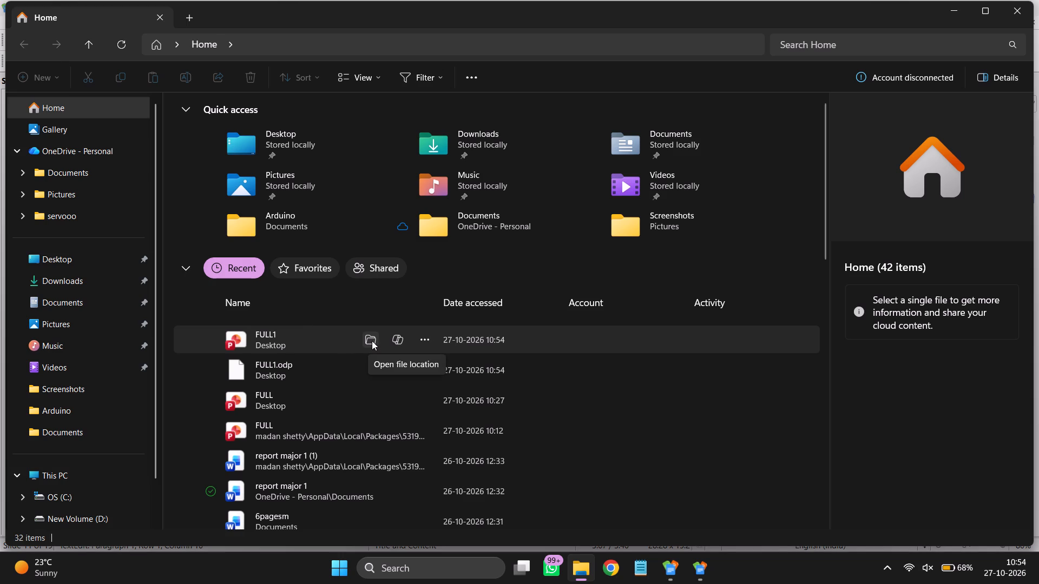
{"action": "right_click", "coordinate": [254, 340]}
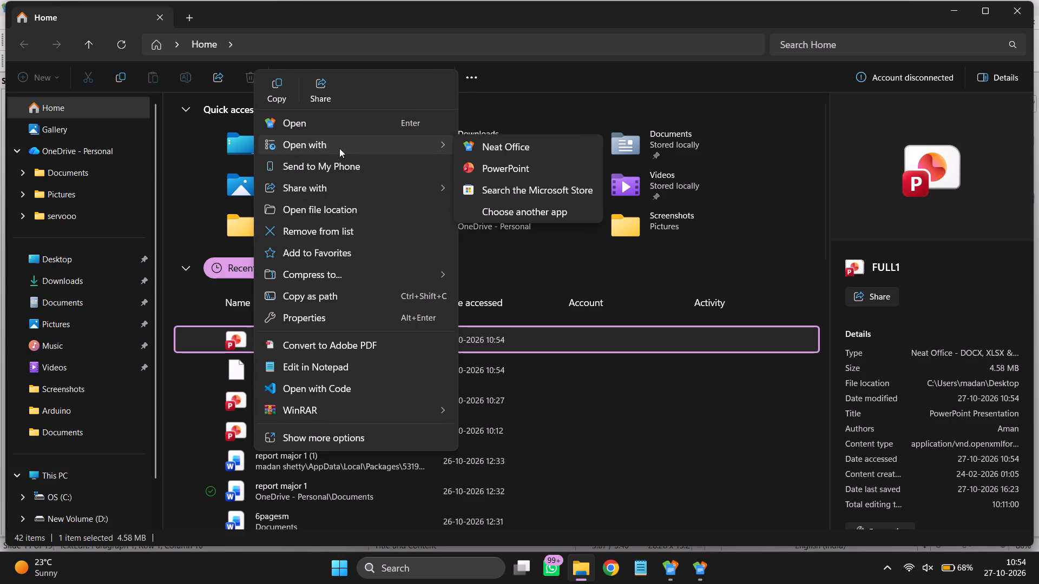
{"action": "left_click", "coordinate": [546, 340]}
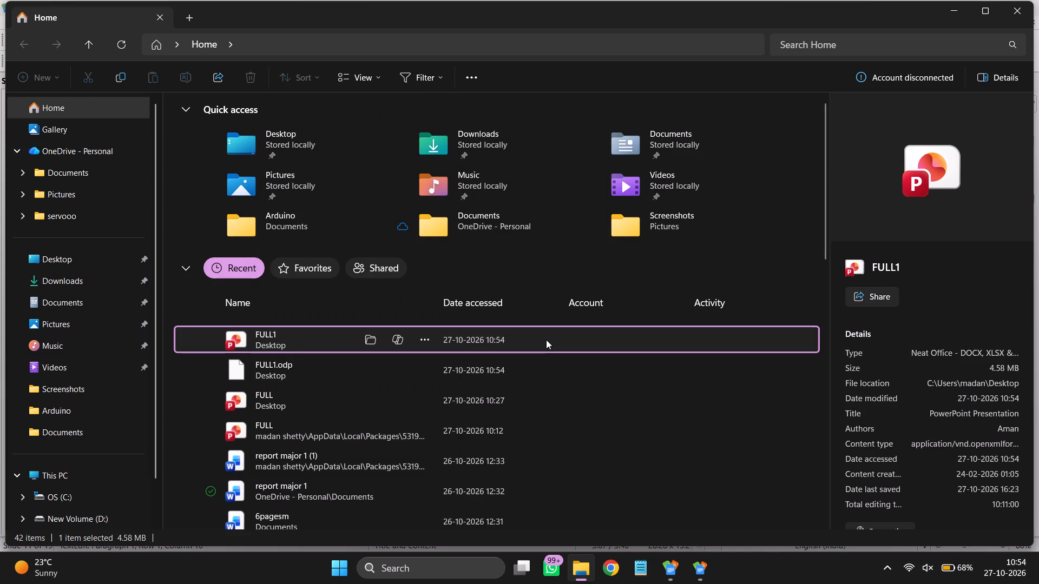
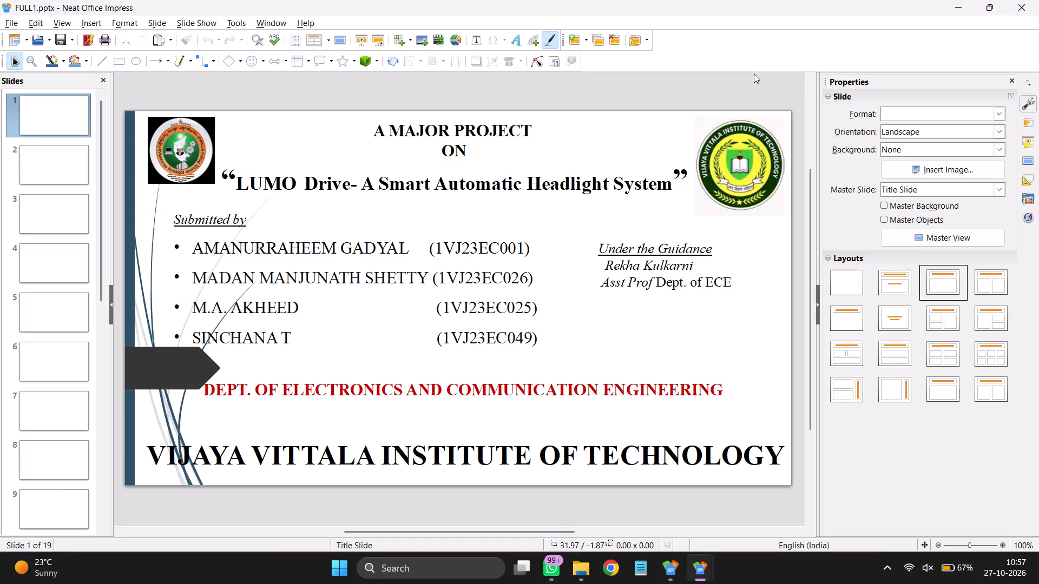
Start the slide show from the title slide and review the opening slides through the Literature Review table.
{"action": "left_click", "coordinate": [202, 23]}
{"action": "left_click", "coordinate": [208, 35]}
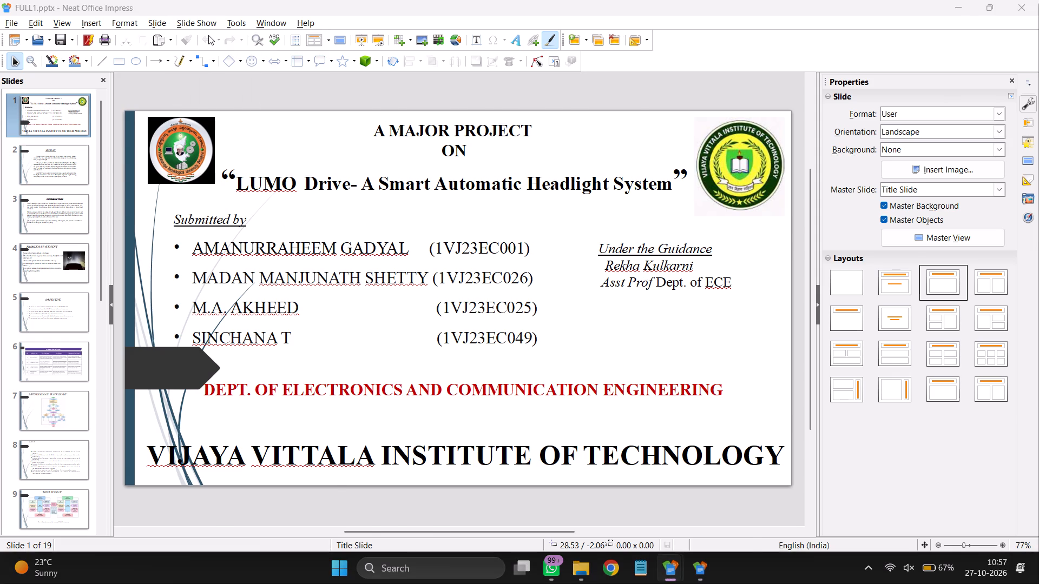
{"action": "key", "text": "Right"}
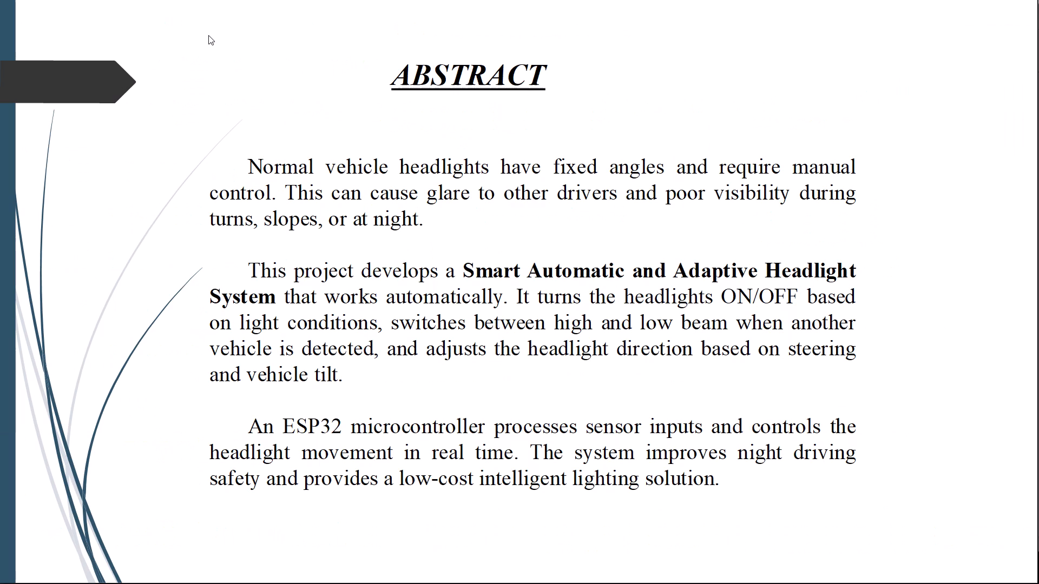
{"action": "key", "text": "Right"}
{"action": "key", "text": "Right"}
{"action": "key", "text": "Right"}
{"action": "key", "text": "Left"}
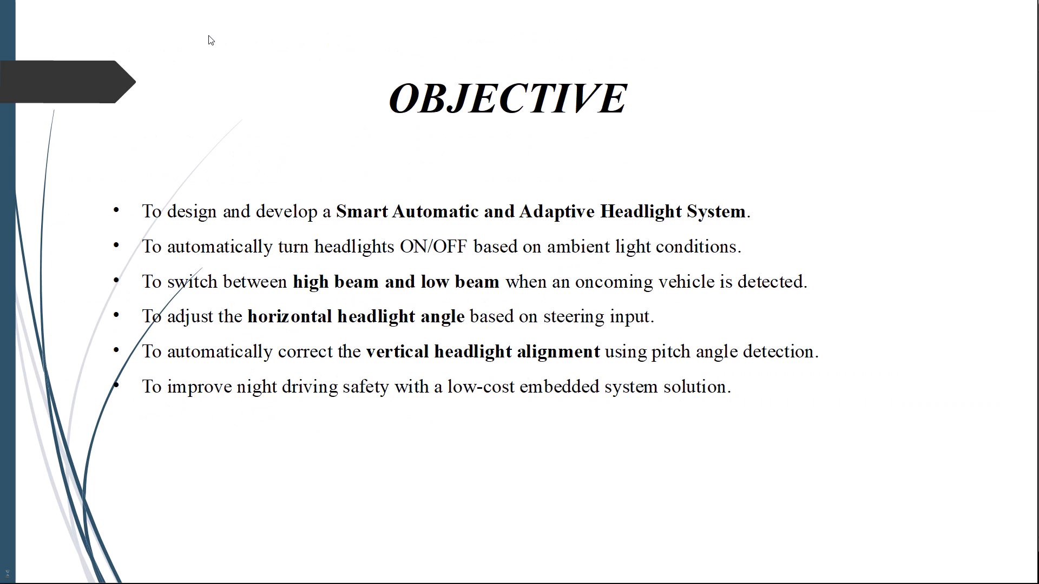
{"action": "key", "text": "Right"}
{"action": "key", "text": "Right"}
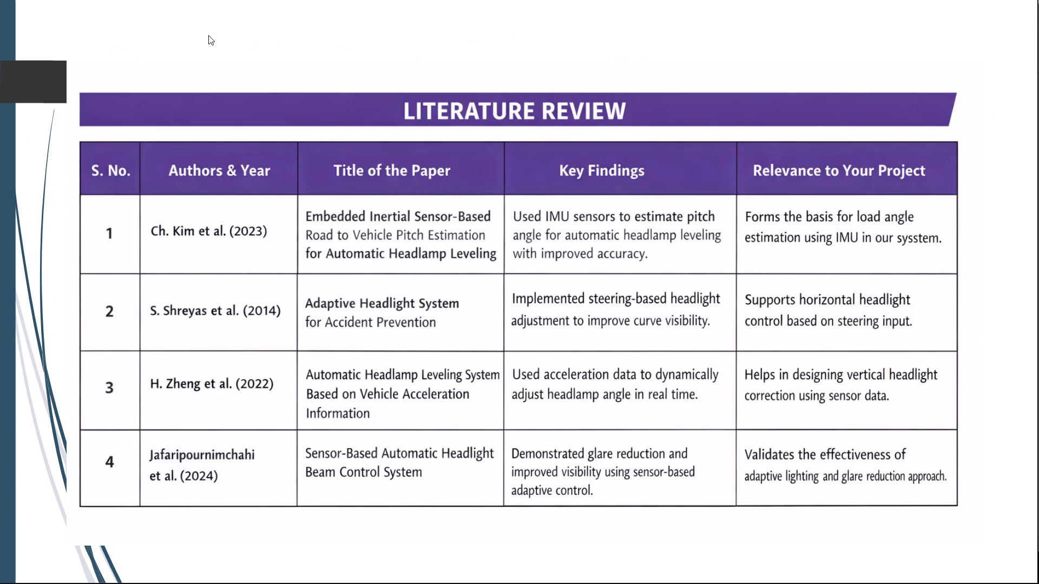
Review the slides from the methodology flowchart through Block Diagram, Working, Advanced Features and Tools and Techniques to Disadvantages of Normal Vehicle.
{"action": "key", "text": "Right"}
{"action": "key", "text": "Right"}
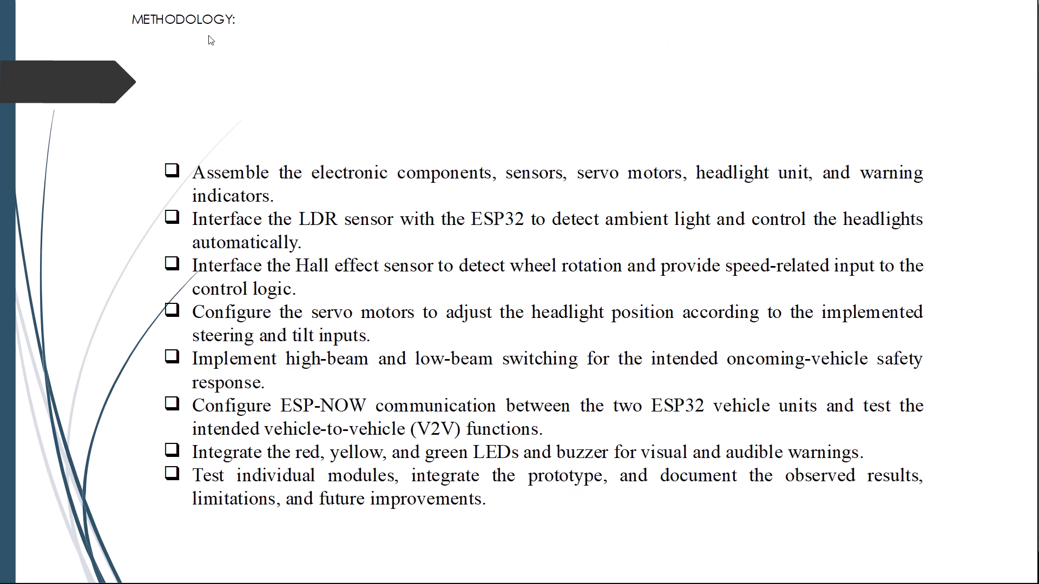
{"action": "key", "text": "Right"}
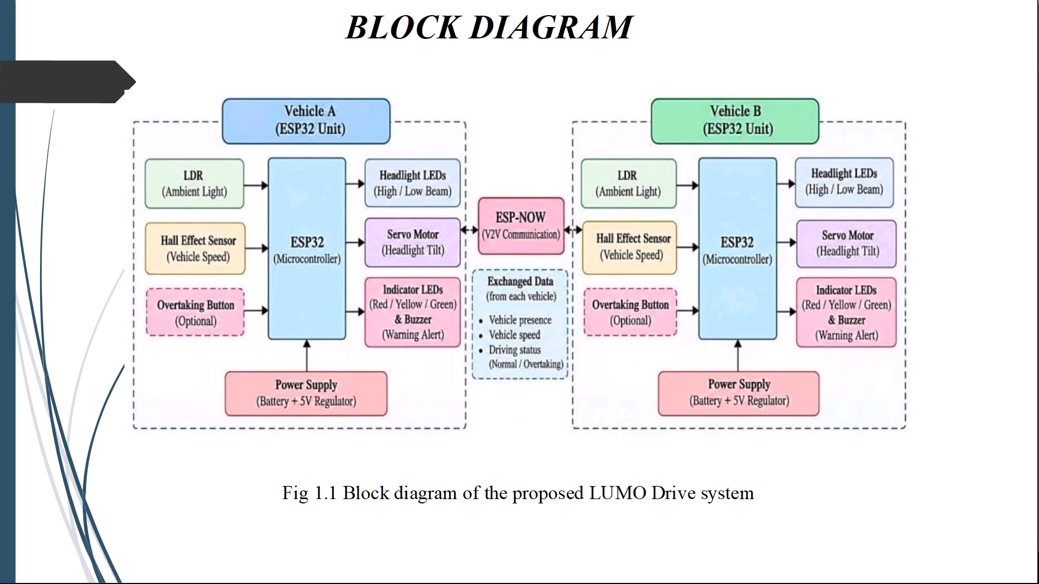
{"action": "key", "text": "Right"}
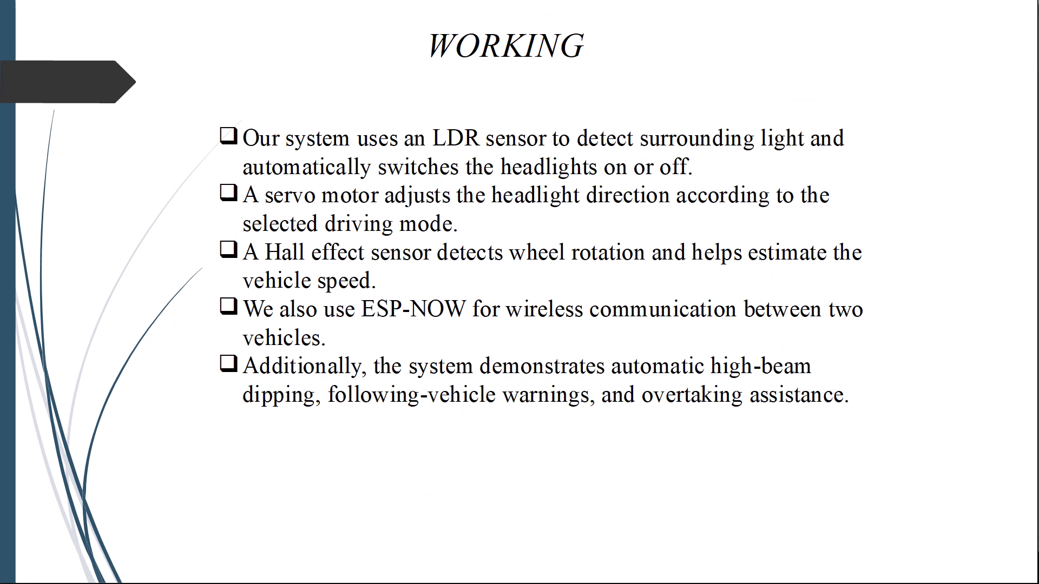
{"action": "key", "text": "Right"}
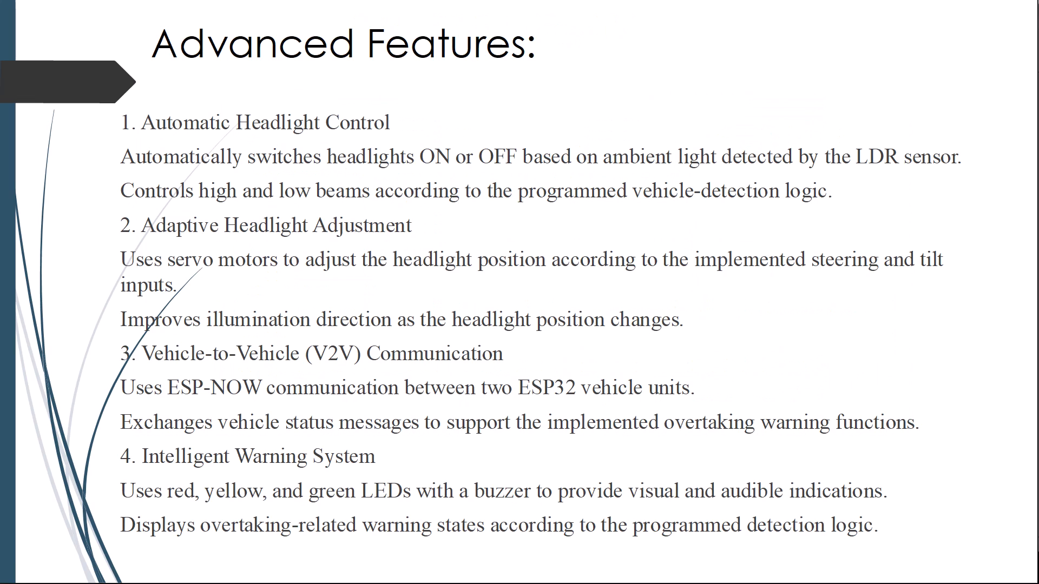
{"action": "key", "text": "Right"}
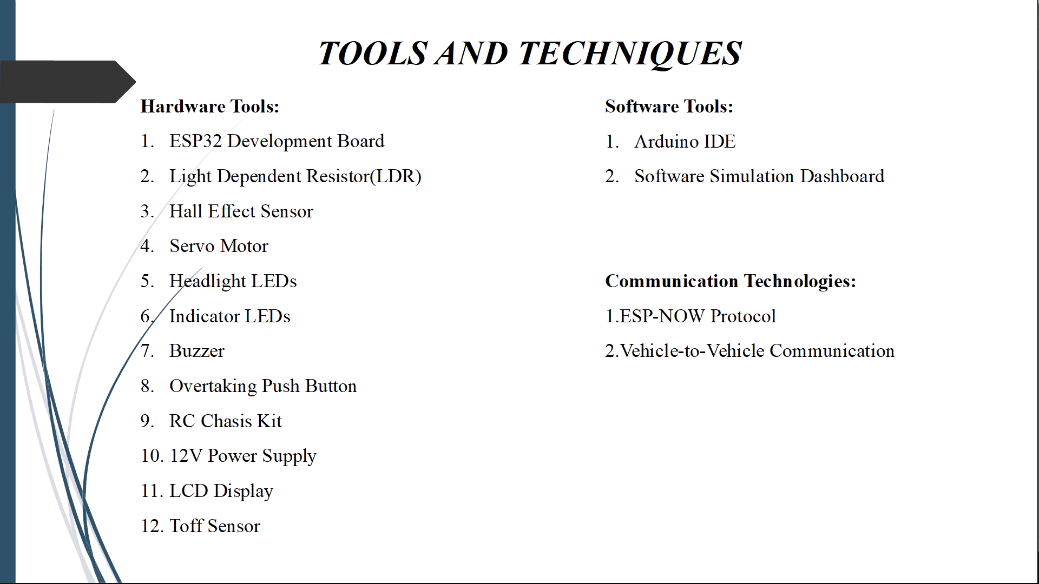
{"action": "key", "text": "Right"}
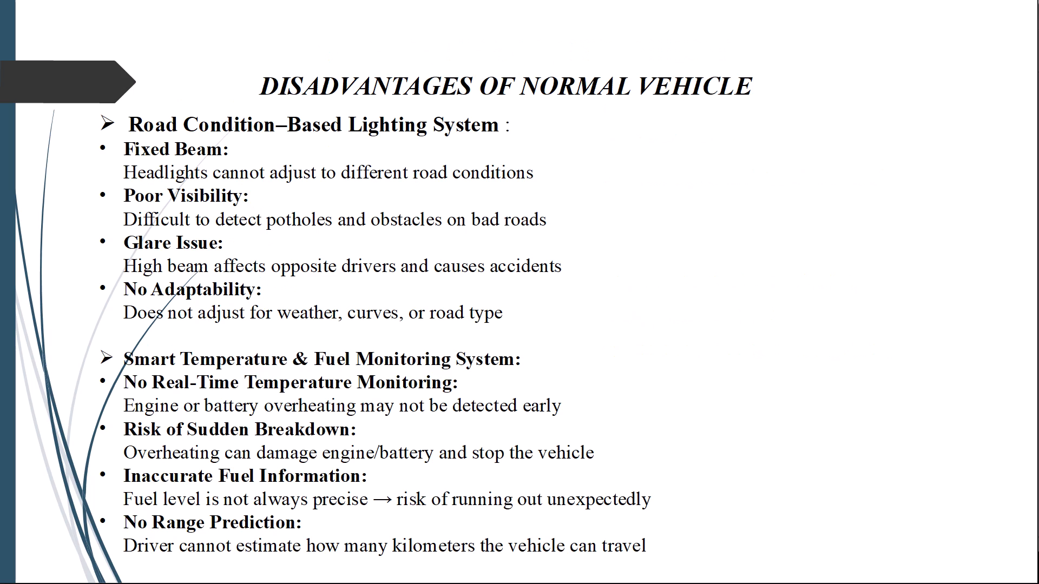
Go back through the slide show to the Block Diagram slide, passing Advanced Features and Working again.
{"action": "key", "text": "Left"}
{"action": "key", "text": "Left"}
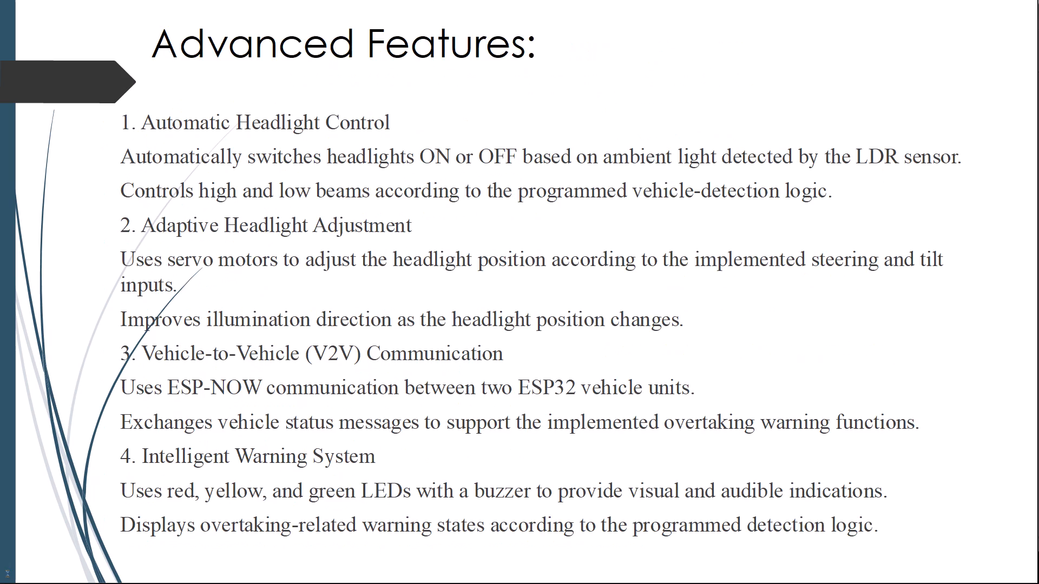
{"action": "key", "text": "Left"}
{"action": "key", "text": "Left"}
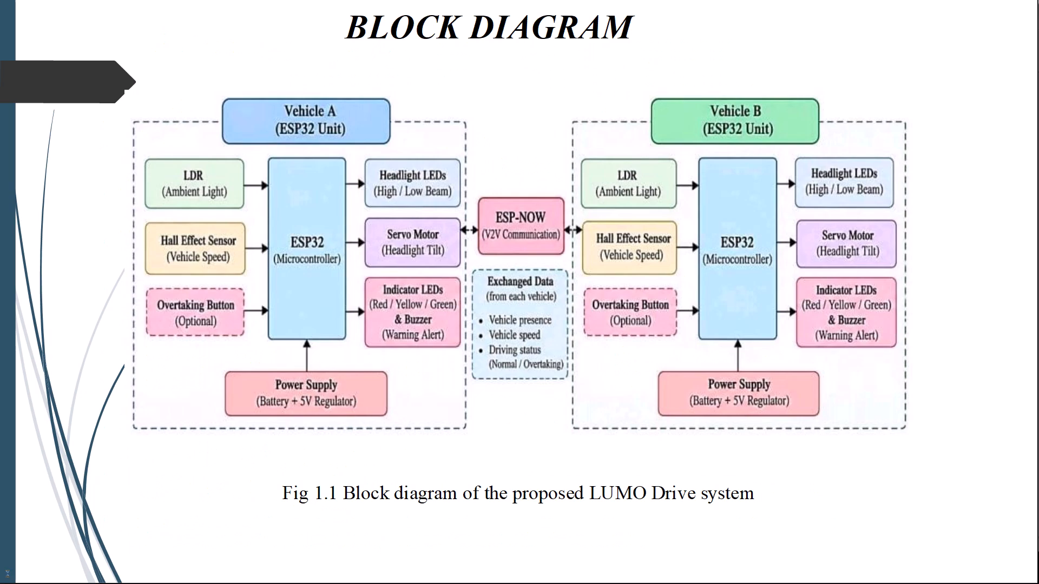
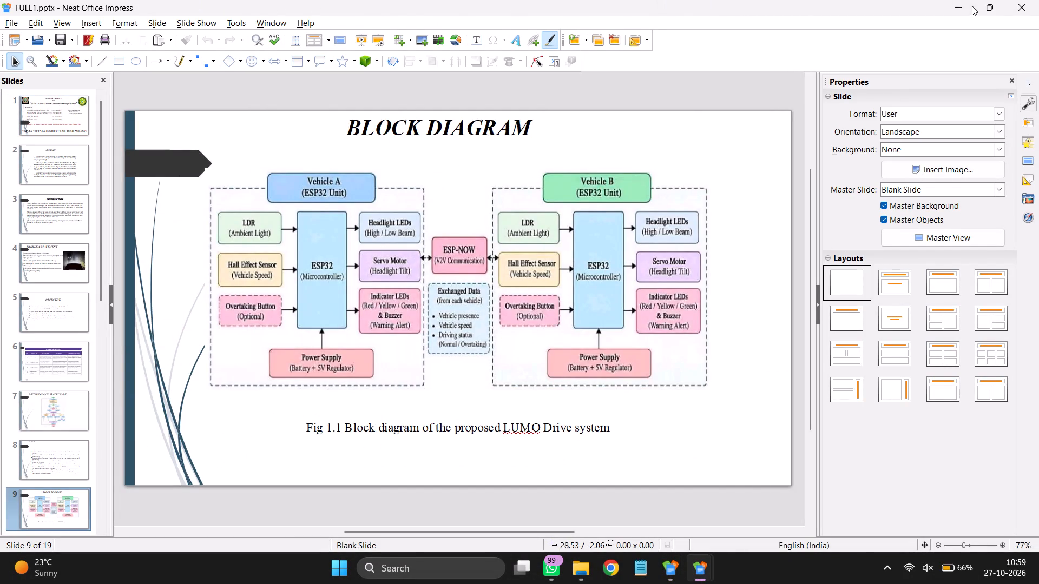
Close the FULL1.pptx presentation window after the slide review.
{"action": "left_click", "coordinate": [1028, 8]}
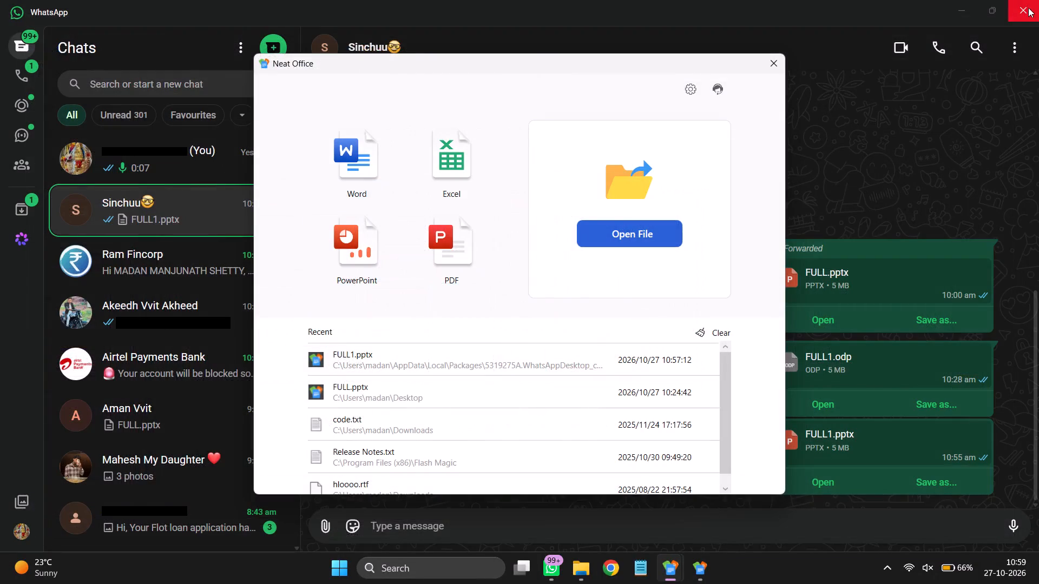
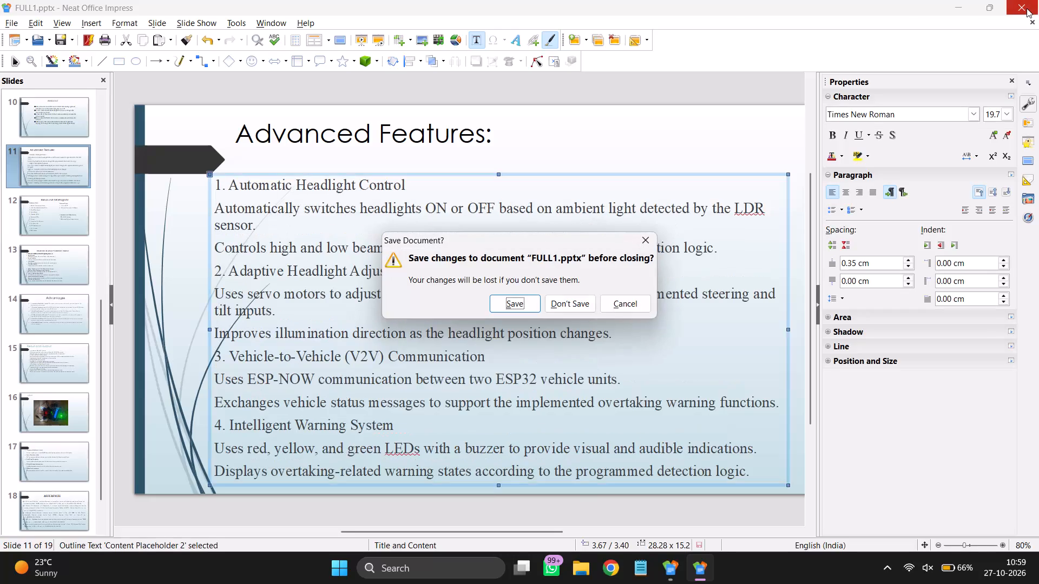
Discard the unsaved changes to FULL1.pptx and close the remaining office launcher window.
{"action": "left_click", "coordinate": [568, 297]}
{"action": "left_click", "coordinate": [775, 68]}
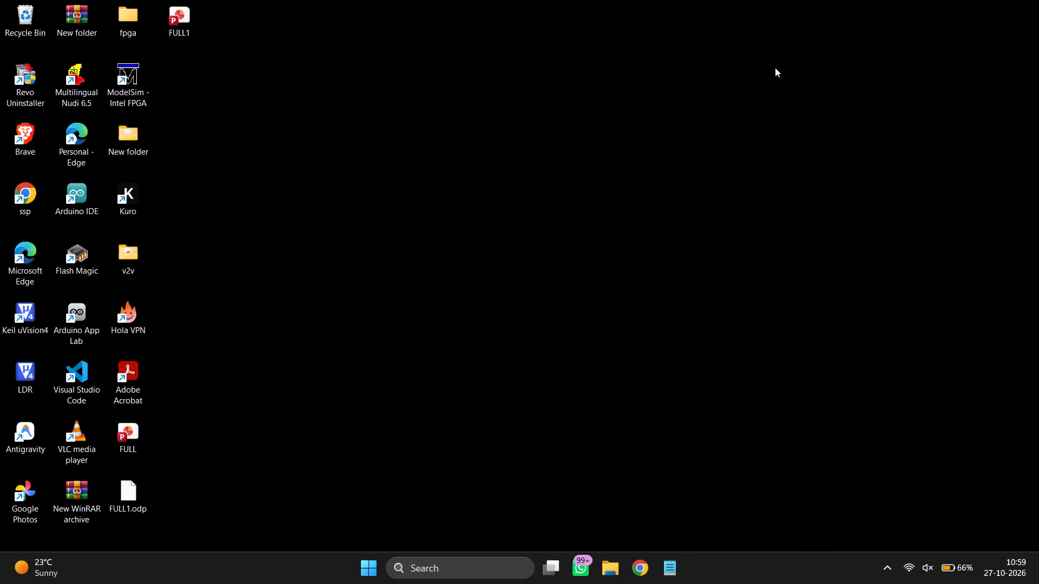
Shut down the computer from the Windows desktop.
{"action": "key", "text": "alt+F4"}
{"action": "key", "text": "Return"}
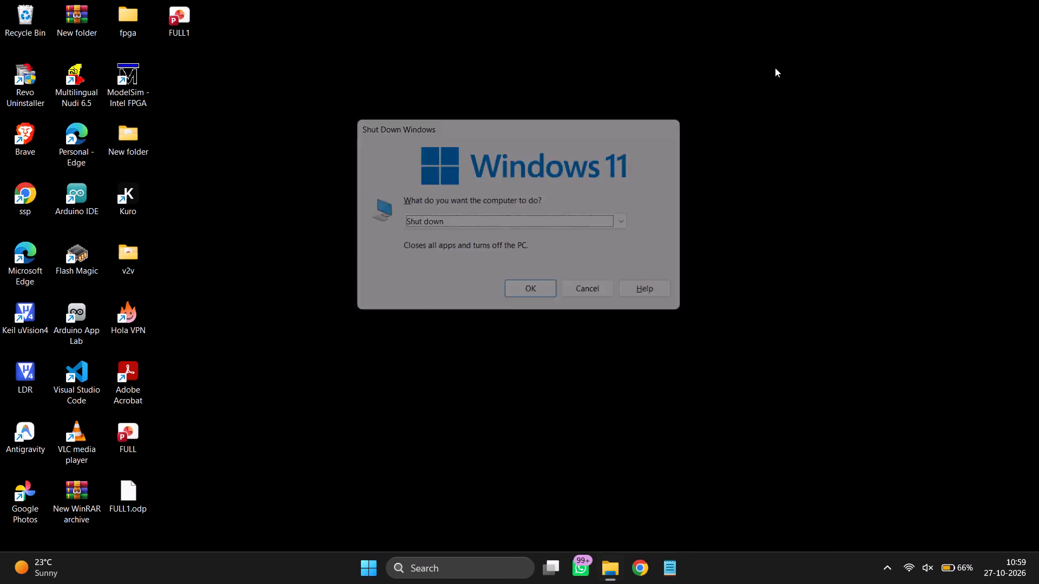